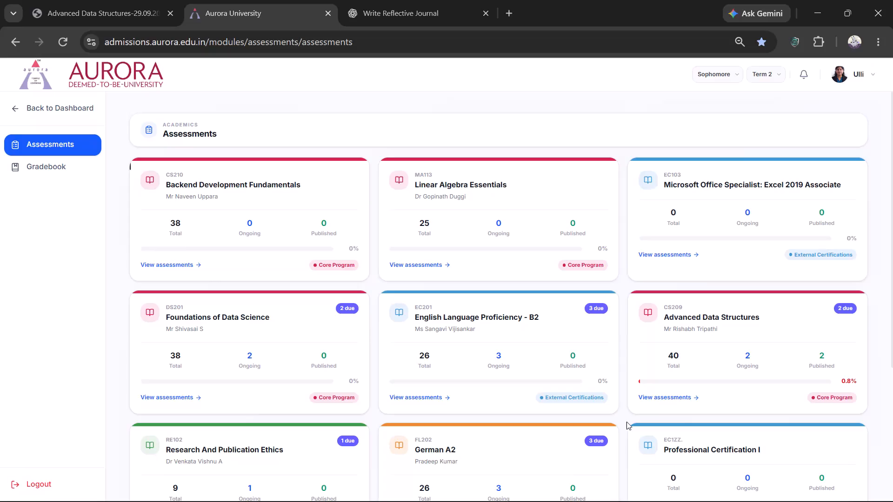
Open the system search and launch one of its suggested items.
{"action": "left_click", "coordinate": [153, 489]}
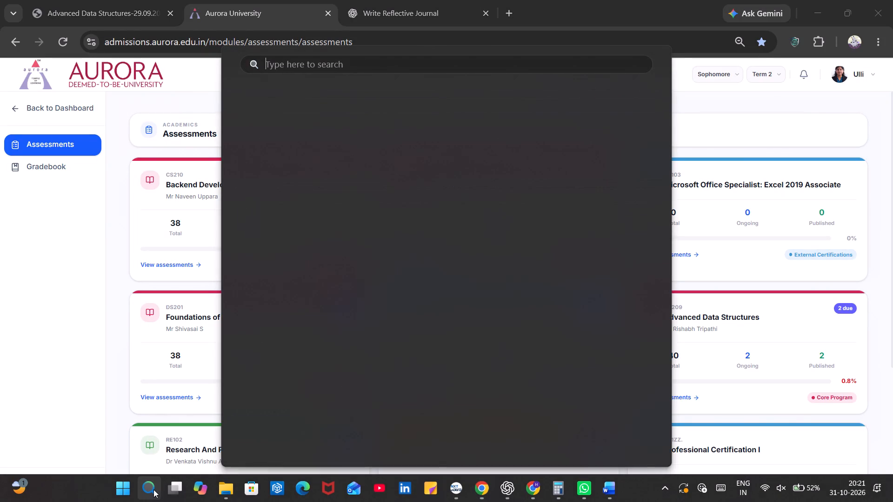
{"action": "left_click", "coordinate": [357, 132]}
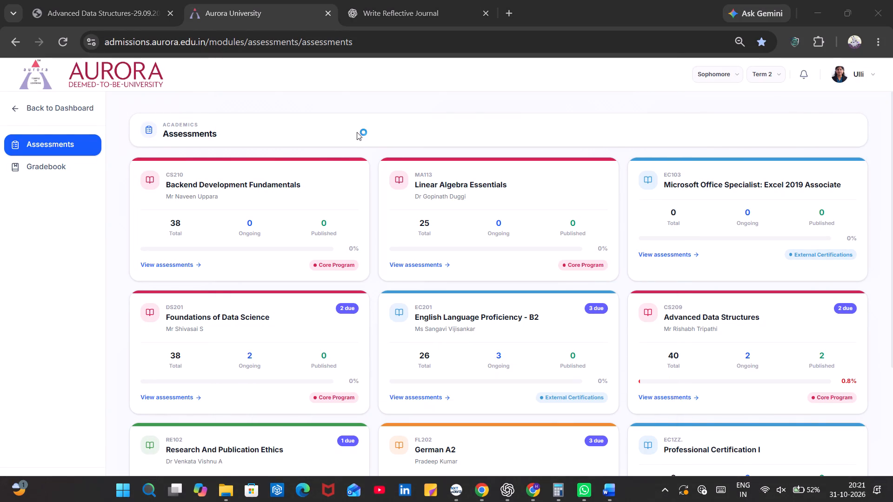
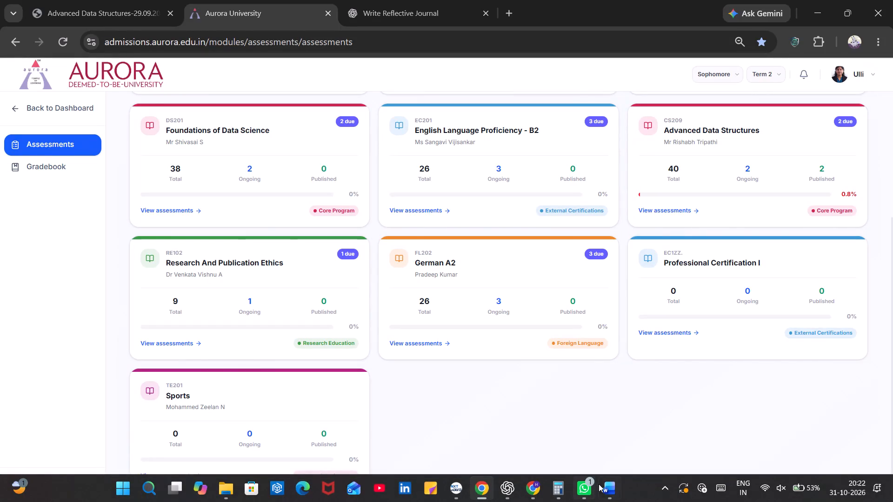
Switch to the ADV_DBMS_OPEN_ENDED_LAB document in Word and push the "2." label onto the following page, above the Half Pair Check screenshot.
{"action": "left_click", "coordinate": [606, 490]}
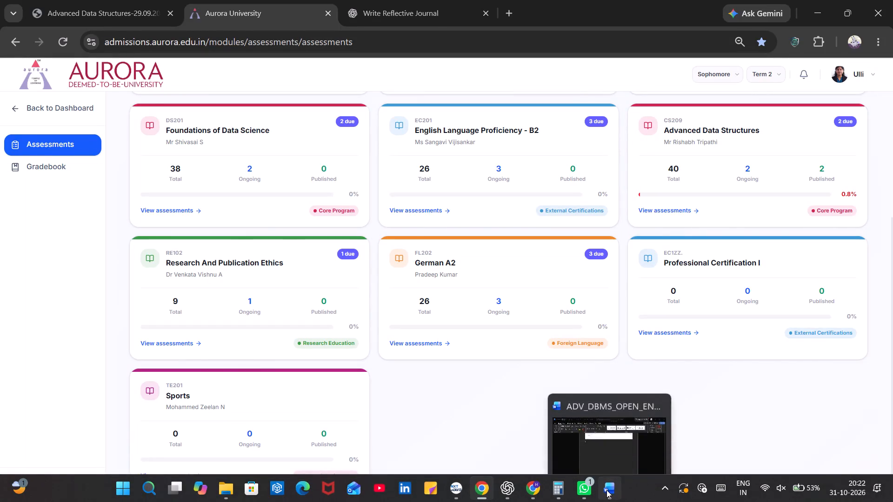
{"action": "scroll", "coordinate": [439, 333], "scroll_direction": "down", "scroll_amount": 1}
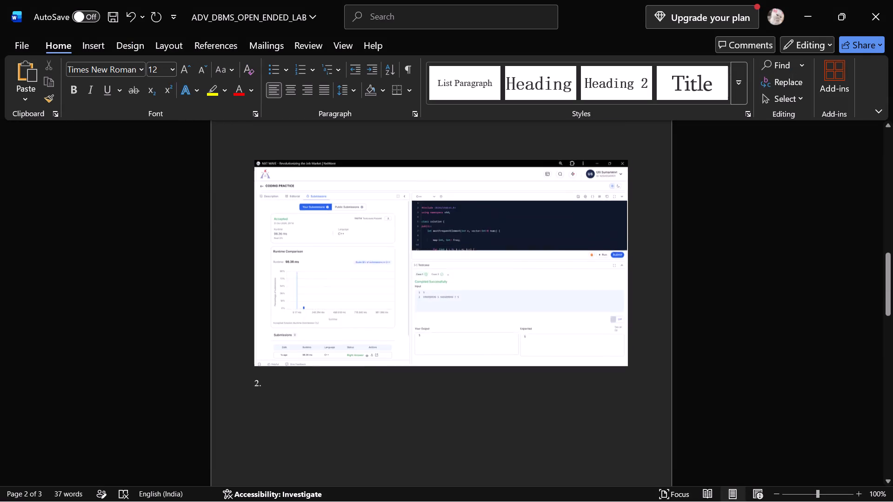
{"action": "scroll", "coordinate": [439, 333], "scroll_direction": "down", "scroll_amount": 1}
{"action": "scroll", "coordinate": [439, 333], "scroll_direction": "up", "scroll_amount": 5}
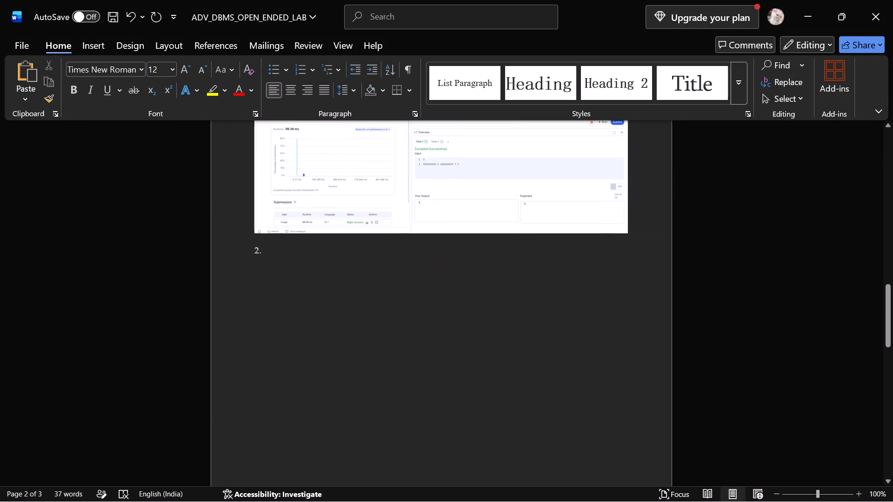
{"action": "left_click", "coordinate": [256, 254]}
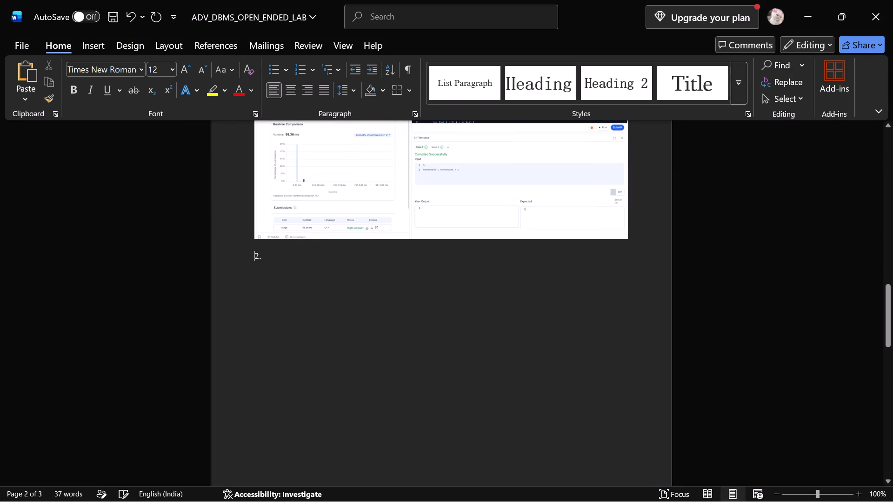
{"action": "key", "text": "Return"}
{"action": "key", "text": "Return"}
{"action": "key", "text": "Return"}
{"action": "key", "text": "Return"}
{"action": "key", "text": "Return"}
{"action": "key", "text": "Return"}
{"action": "key", "text": "Return"}
{"action": "key", "text": "Return"}
{"action": "key", "text": "Return"}
{"action": "key", "text": "Return"}
{"action": "key", "text": "Return"}
{"action": "key", "text": "Return"}
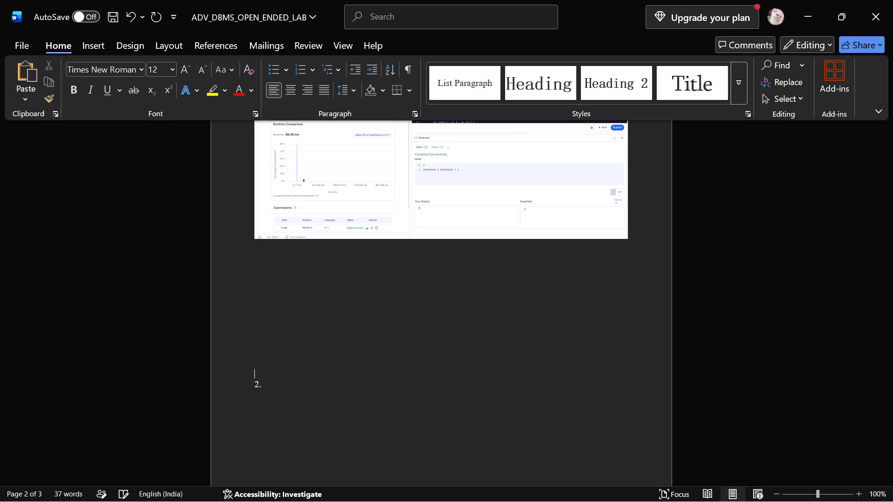
{"action": "scroll", "coordinate": [256, 254], "scroll_direction": "down", "scroll_amount": 5}
{"action": "key", "text": "Return"}
{"action": "key", "text": "Return"}
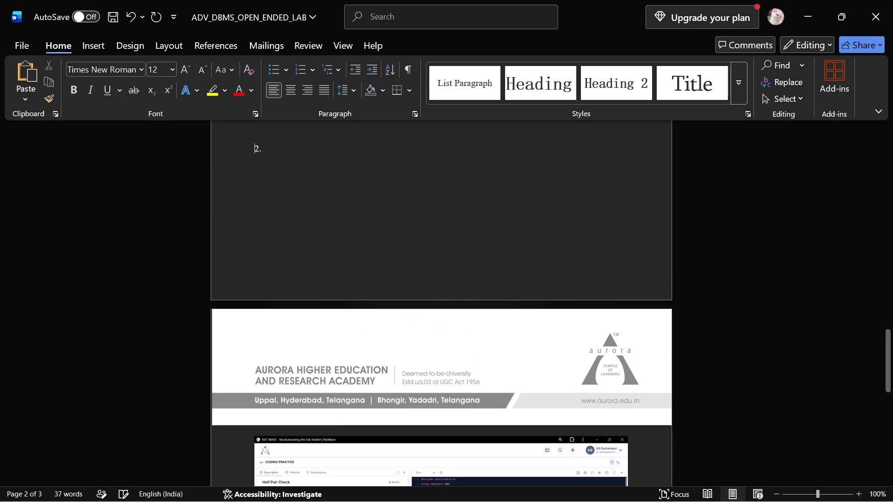
{"action": "key", "text": "Return"}
{"action": "key", "text": "Return"}
{"action": "key", "text": "Return"}
{"action": "key", "text": "Return"}
{"action": "key", "text": "Return"}
{"action": "key", "text": "Return"}
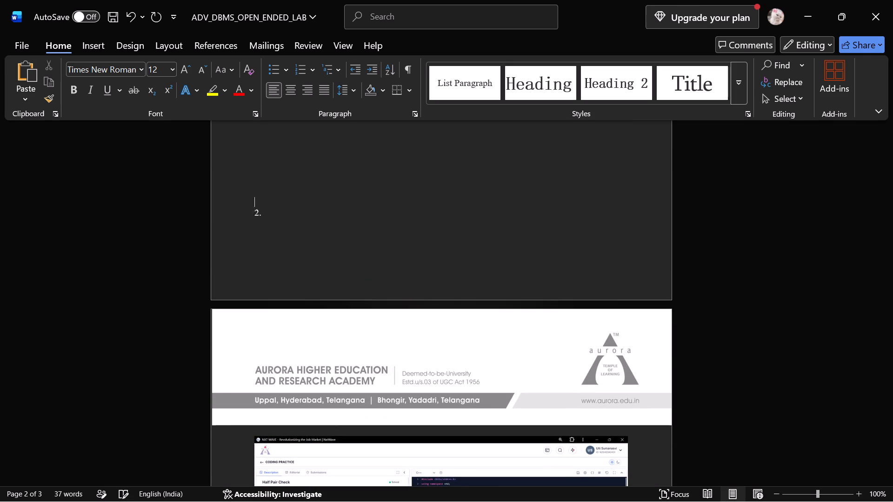
{"action": "key", "text": "Return"}
{"action": "key", "text": "Return"}
{"action": "key", "text": "Return"}
{"action": "key", "text": "Return"}
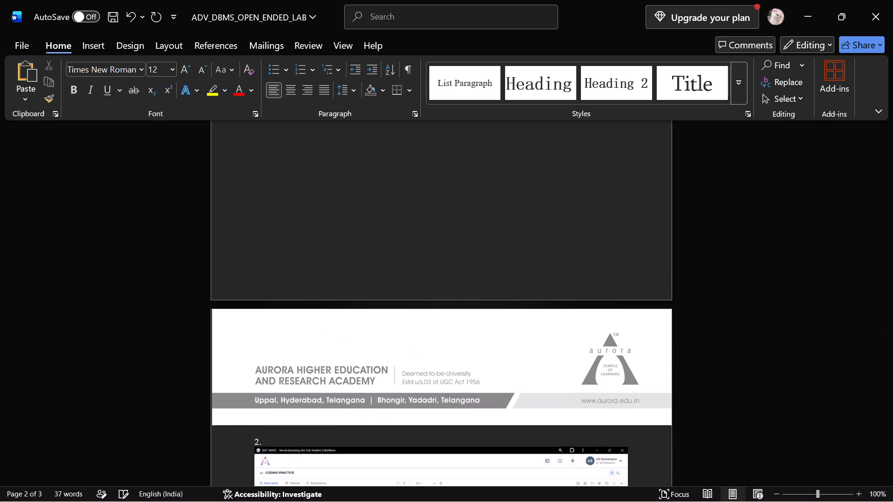
Add the label "3." on a new line below the last screenshot at the document's end.
{"action": "scroll", "coordinate": [256, 254], "scroll_direction": "down", "scroll_amount": 9}
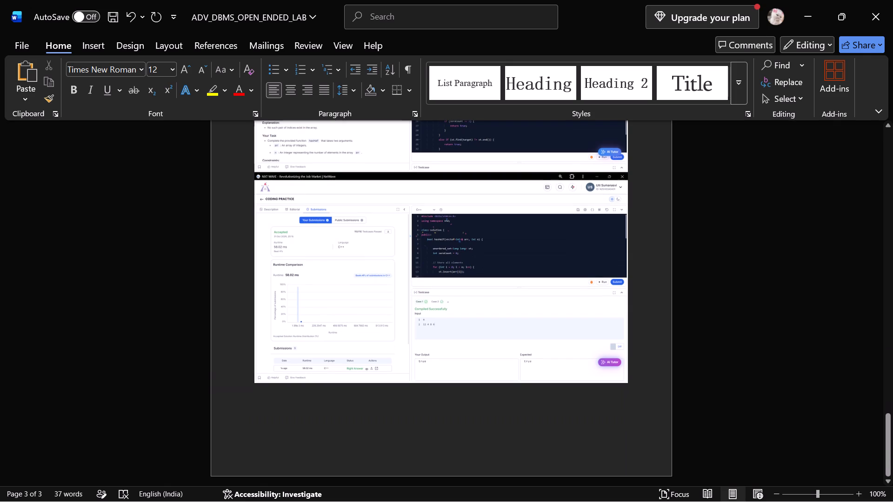
{"action": "left_click", "coordinate": [275, 431]}
{"action": "double_click", "coordinate": [275, 431]}
{"action": "key", "text": "Return"}
{"action": "type", "text": "3."}
Switch to the NxtWave coding practice window and open the Pattern Word Matching with Bijection problem from the question list.
{"action": "key", "text": "alt+Tab"}
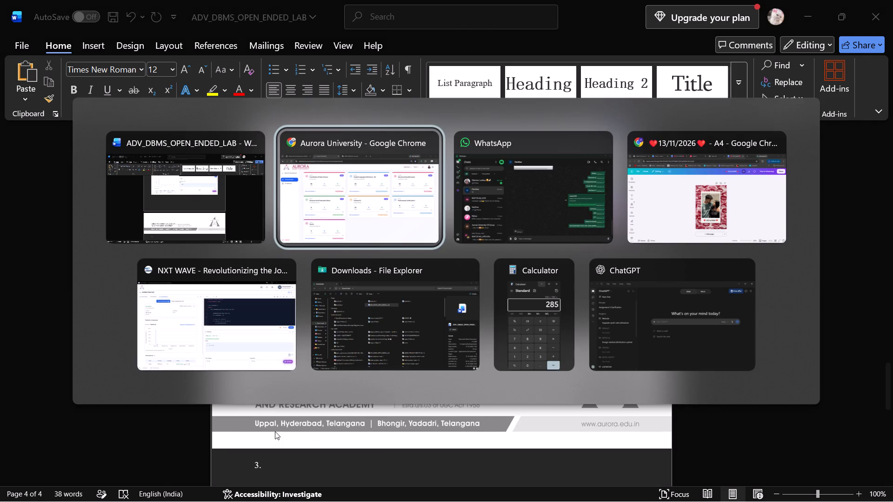
{"action": "key", "text": "alt+Tab"}
{"action": "key", "text": "alt+Tab"}
{"action": "key", "text": "alt+Tab"}
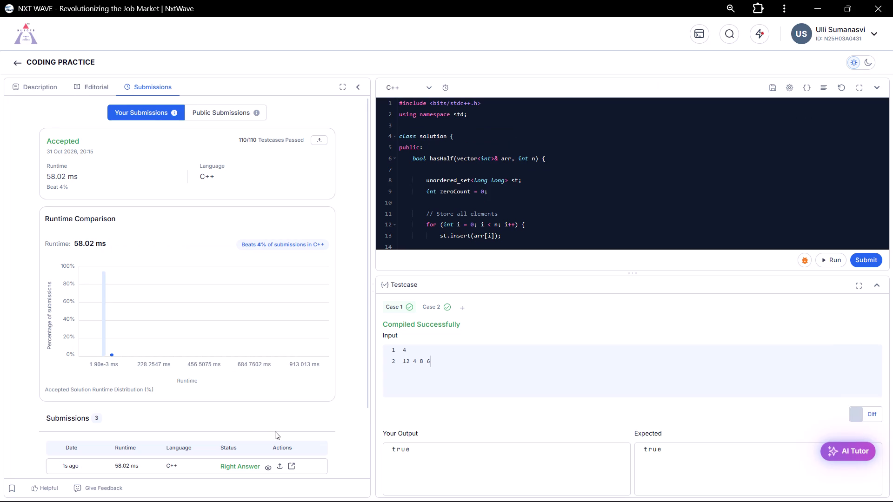
{"action": "left_click", "coordinate": [14, 64]}
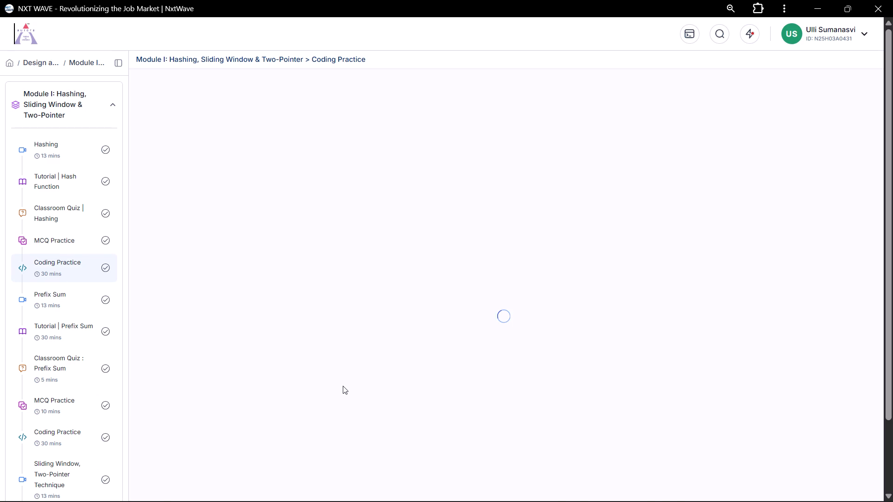
{"action": "left_click", "coordinate": [396, 237]}
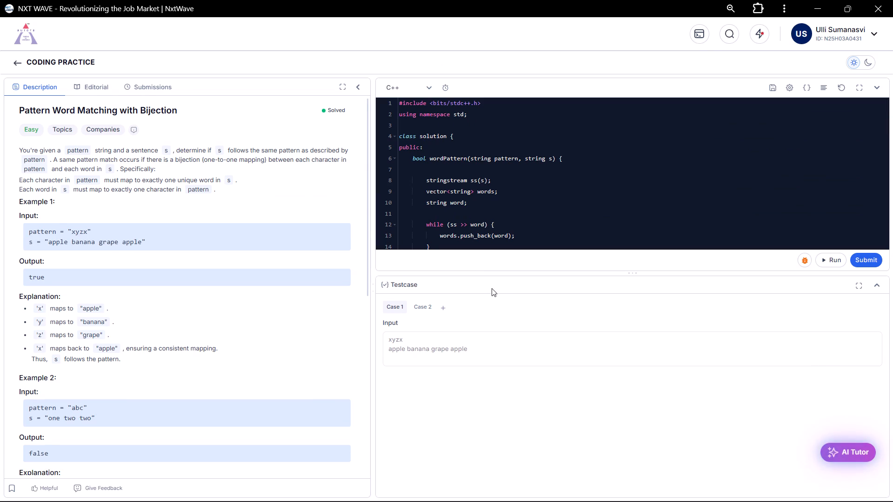
Enlarge the code editor, capture the whole screen with the problem description and code, and paste it under "3." in the Word document.
{"action": "left_click_drag", "start_coordinate": [534, 275], "coordinate": [557, 388]}
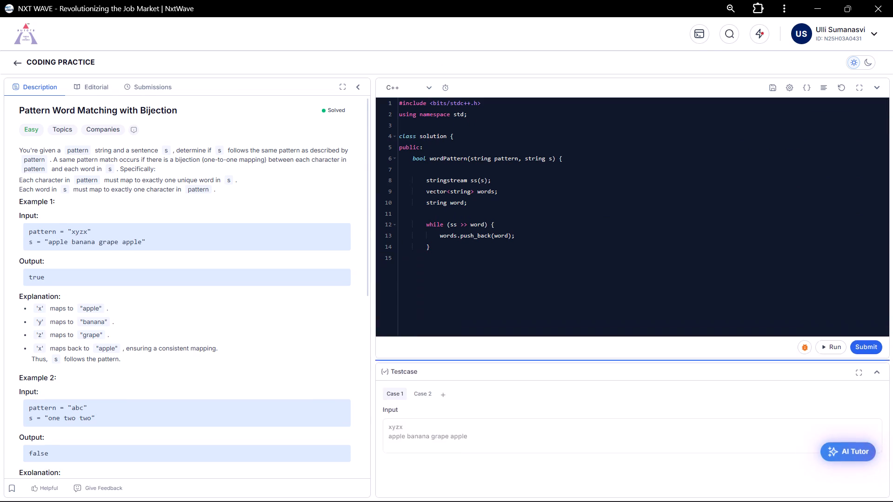
{"action": "left_click_drag", "start_coordinate": [557, 388], "coordinate": [550, 440]}
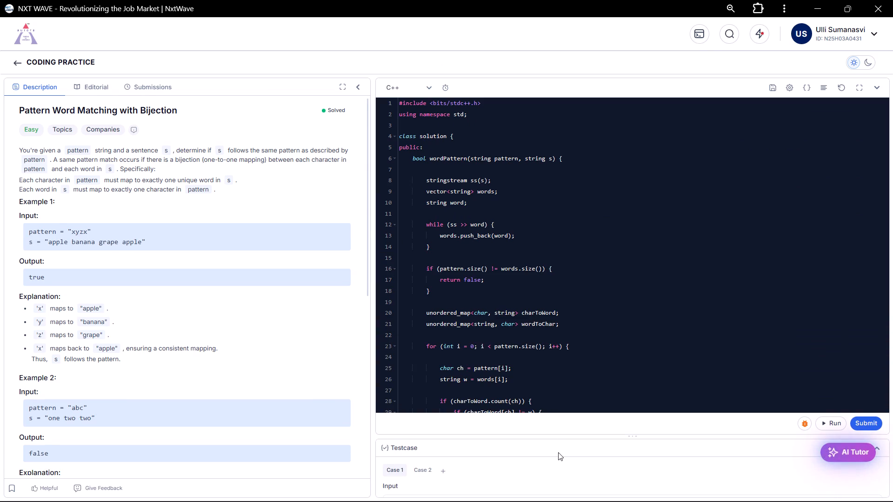
{"action": "left_click_drag", "start_coordinate": [561, 436], "coordinate": [553, 460]}
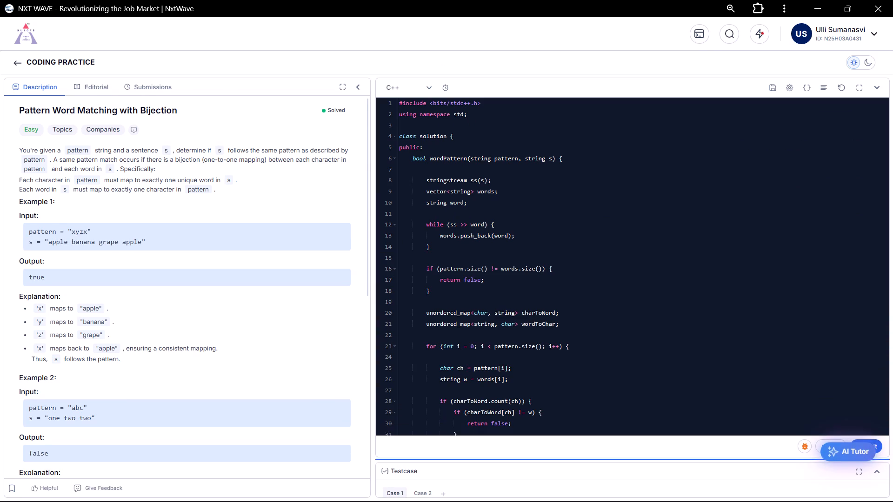
{"action": "scroll", "coordinate": [561, 326], "scroll_direction": "down", "scroll_amount": 6}
{"action": "scroll", "coordinate": [561, 326], "scroll_direction": "up", "scroll_amount": 8}
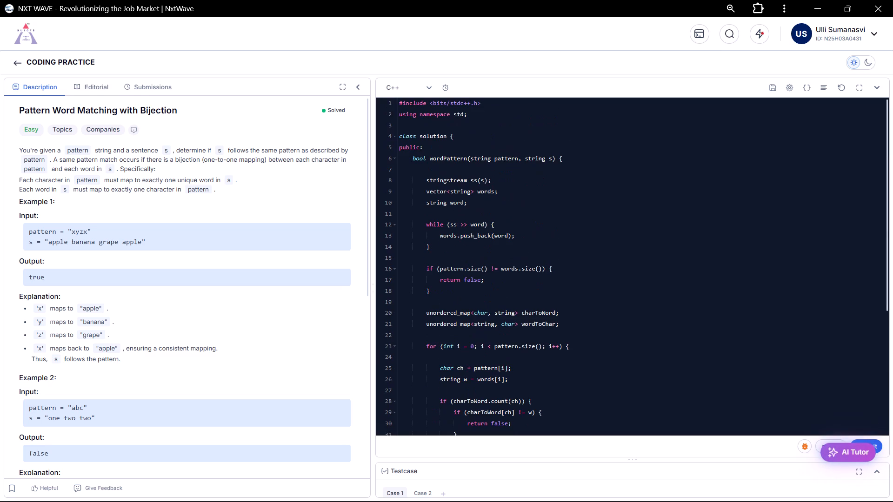
{"action": "key", "text": "shift+super+s"}
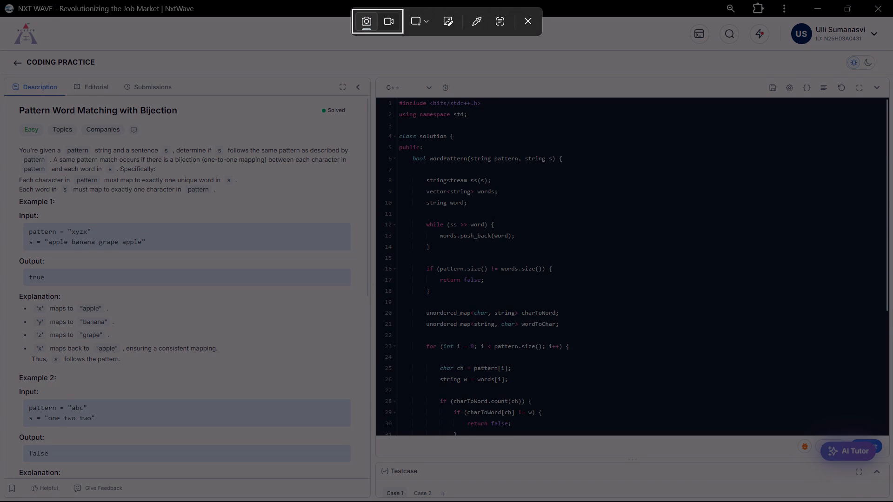
{"action": "left_click_drag", "start_coordinate": [0, 0], "coordinate": [892, 501]}
{"action": "key", "text": "alt+Tab"}
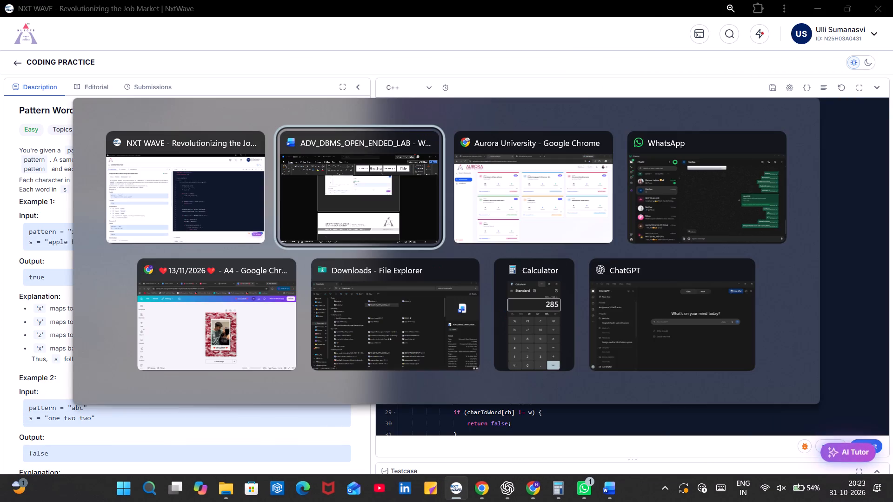
{"action": "key", "text": "ctrl+v"}
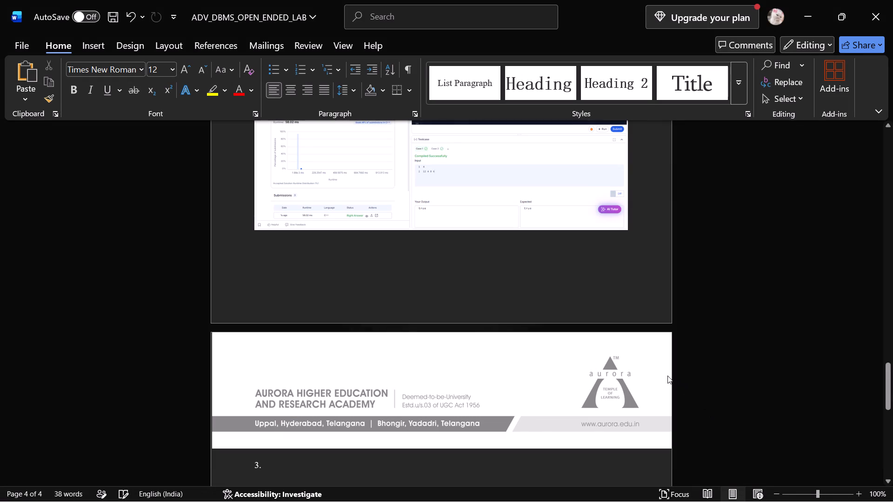
Return to NxtWave, shrink the code editor, and run and submit the Pattern Word Matching with Bijection solution.
{"action": "key", "text": "alt+Tab"}
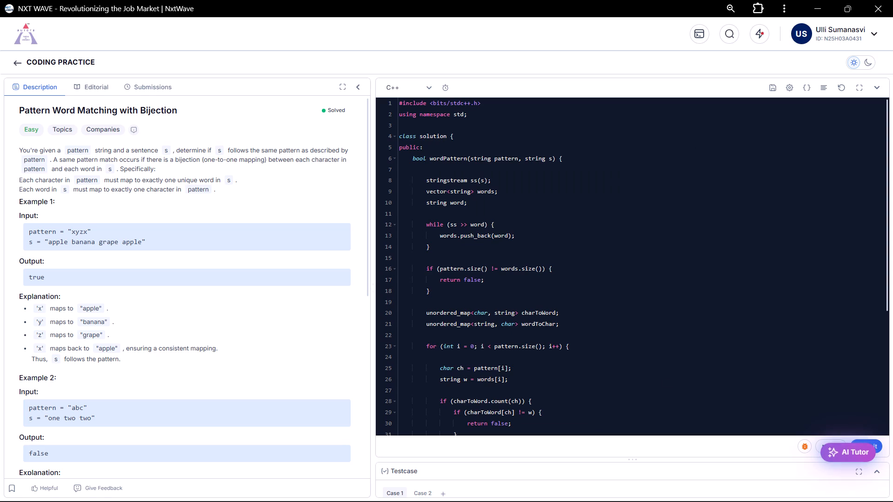
{"action": "left_click_drag", "start_coordinate": [602, 458], "coordinate": [600, 274]}
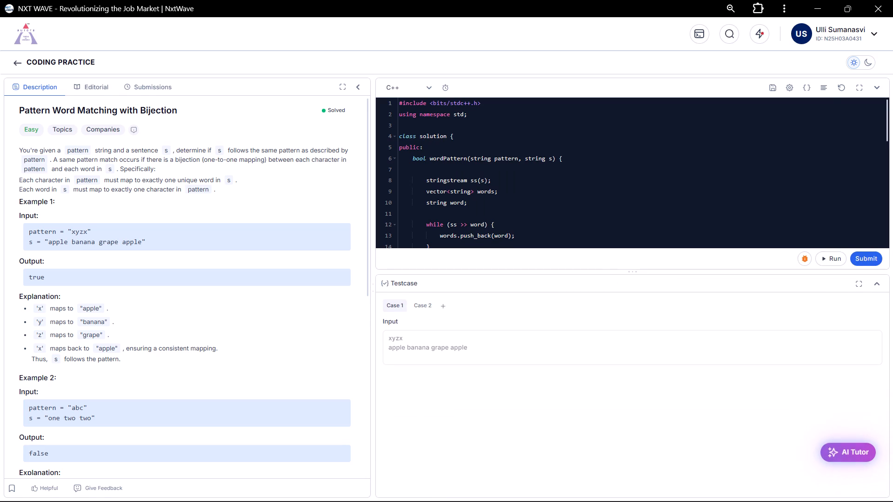
{"action": "left_click", "coordinate": [840, 257]}
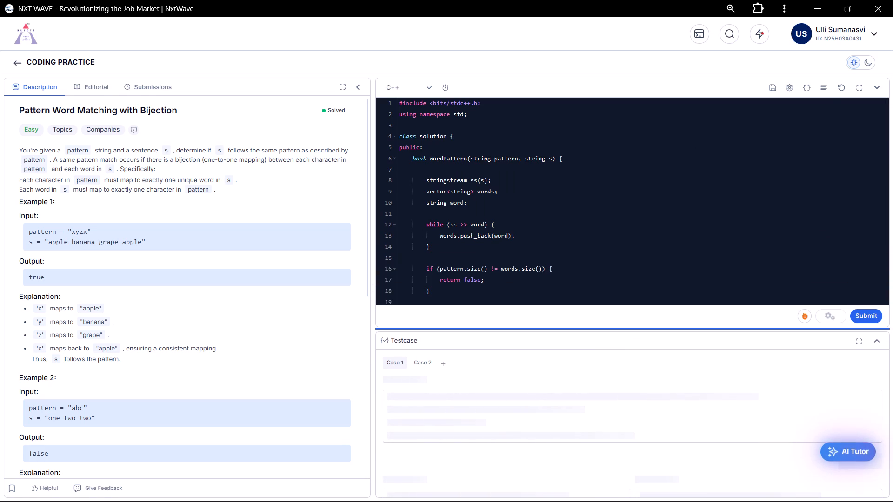
{"action": "left_click", "coordinate": [866, 316]}
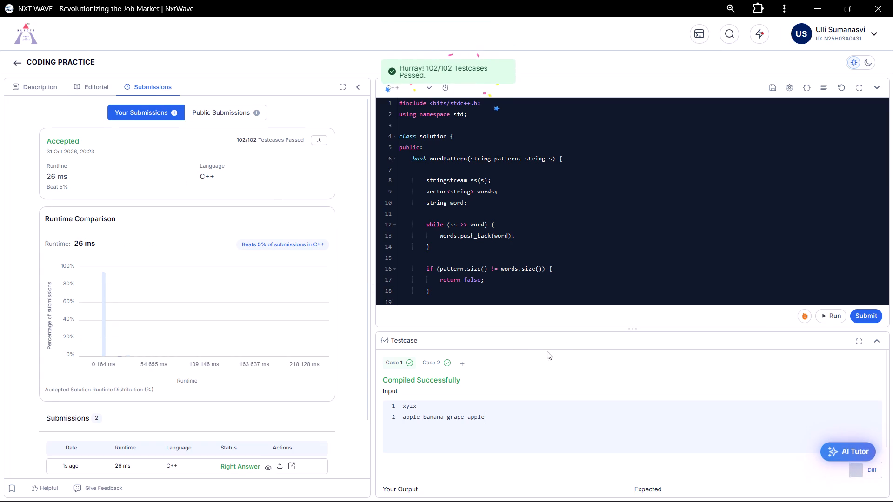
Enlarge the testcase area, capture the whole screen with the submission result, and paste it below the previous screenshot in the Word document.
{"action": "left_click_drag", "start_coordinate": [602, 329], "coordinate": [601, 223]}
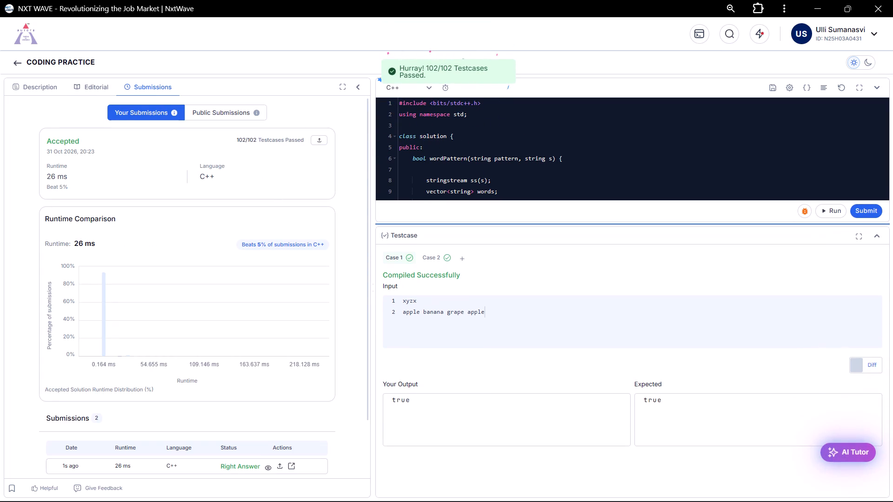
{"action": "key", "text": "shift+super+s"}
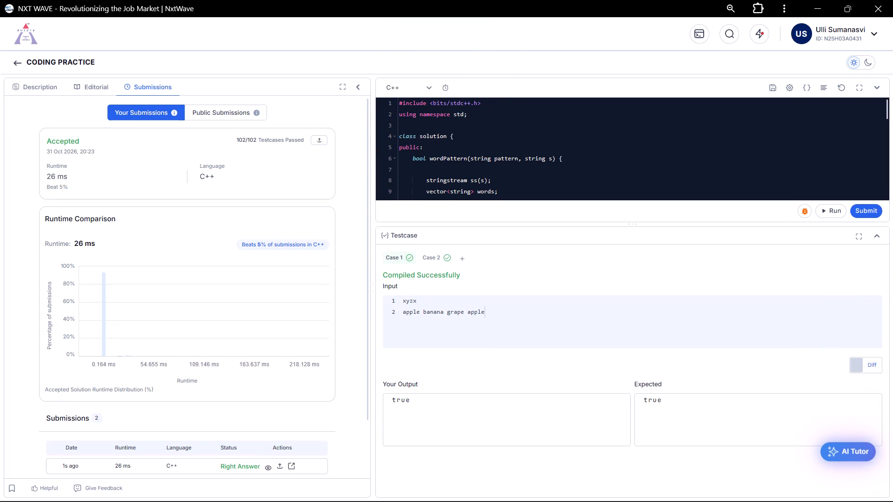
{"action": "left_click_drag", "start_coordinate": [0, 0], "coordinate": [892, 501]}
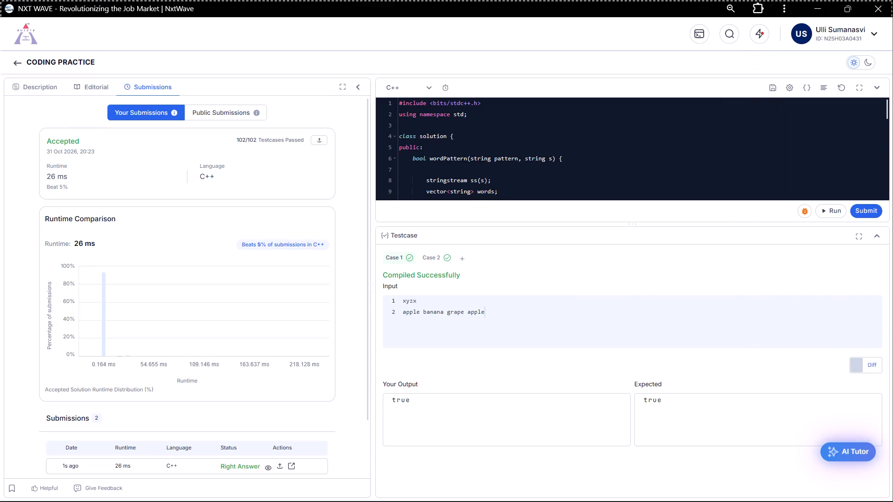
{"action": "left_click_drag", "start_coordinate": [892, 501], "coordinate": [892, 501]}
{"action": "key", "text": "alt+Tab"}
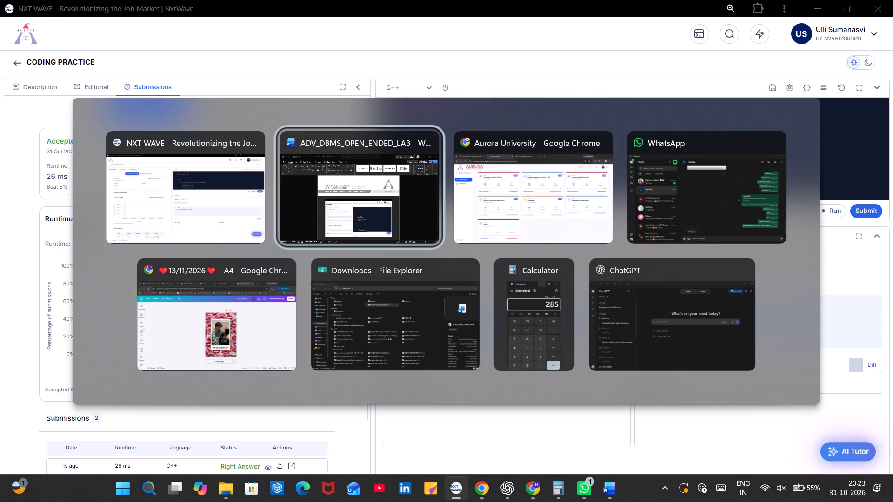
{"action": "key", "text": "ctrl+v"}
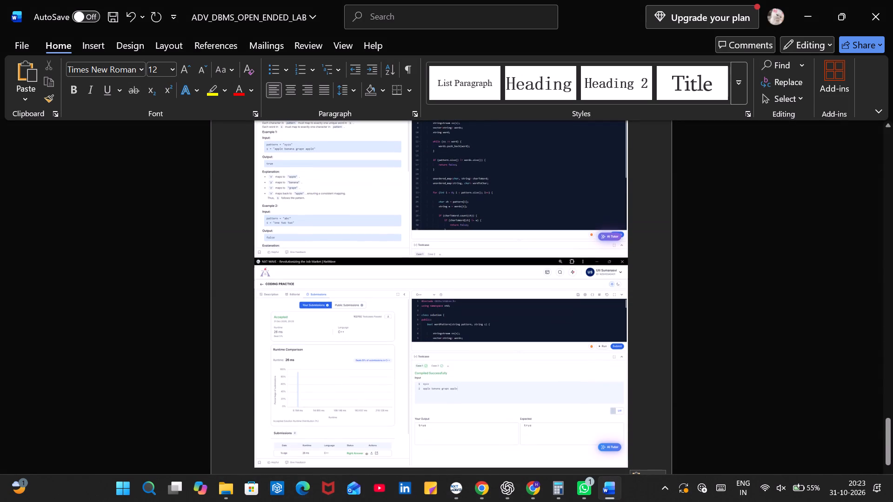
Return to NxtWave, go back to the question list and open the Relative Order Sort problem.
{"action": "key", "text": "alt+Tab"}
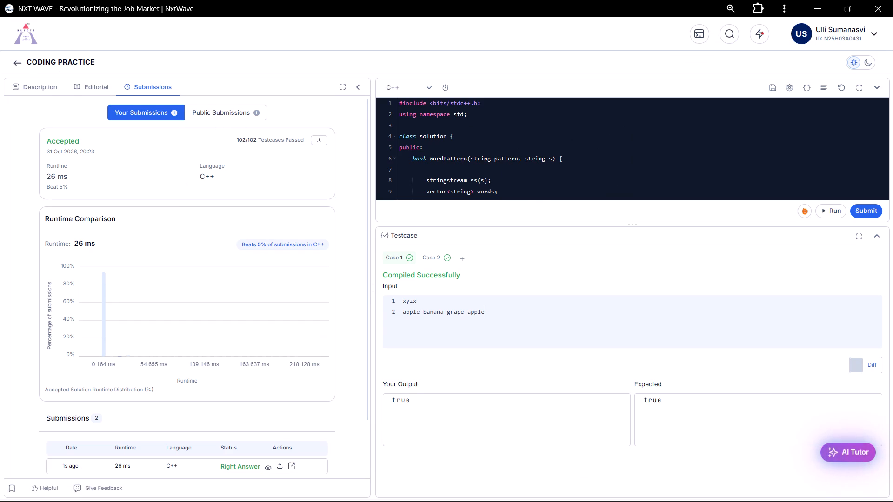
{"action": "left_click", "coordinate": [19, 64]}
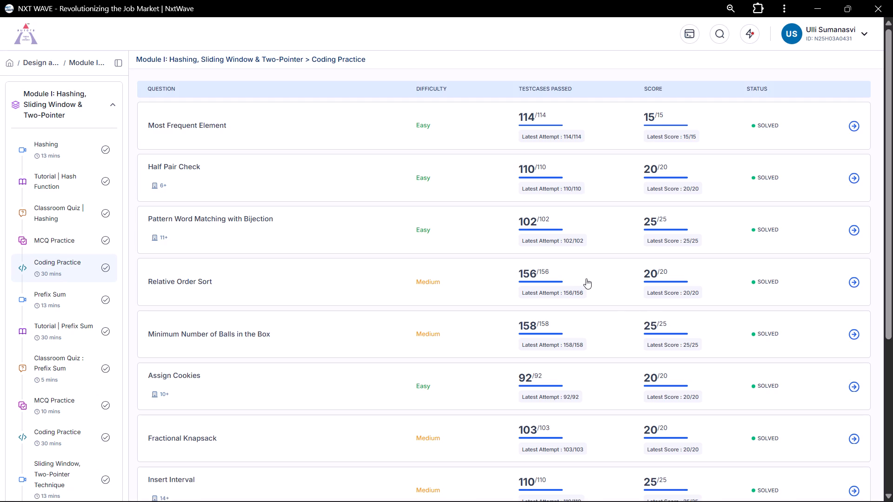
{"action": "left_click", "coordinate": [581, 278]}
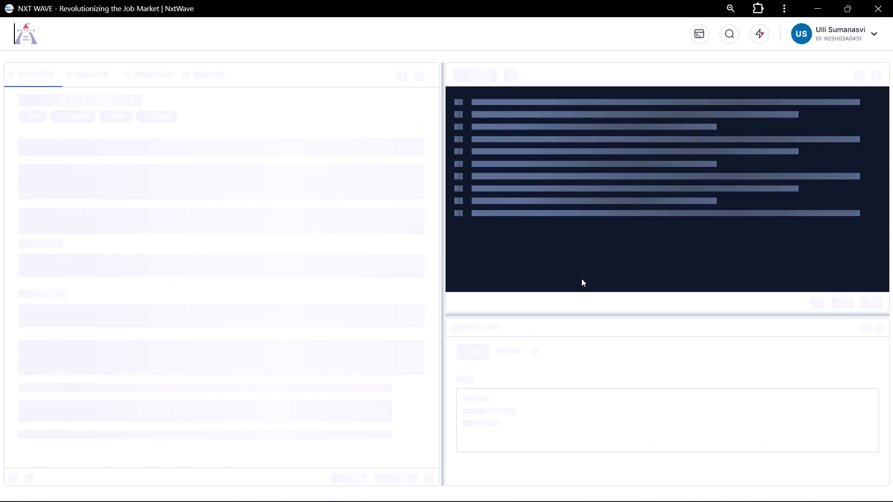
Switch to the Word document and add the number "4." on a new page after the last submission screenshot.
{"action": "key", "text": "alt+Tab"}
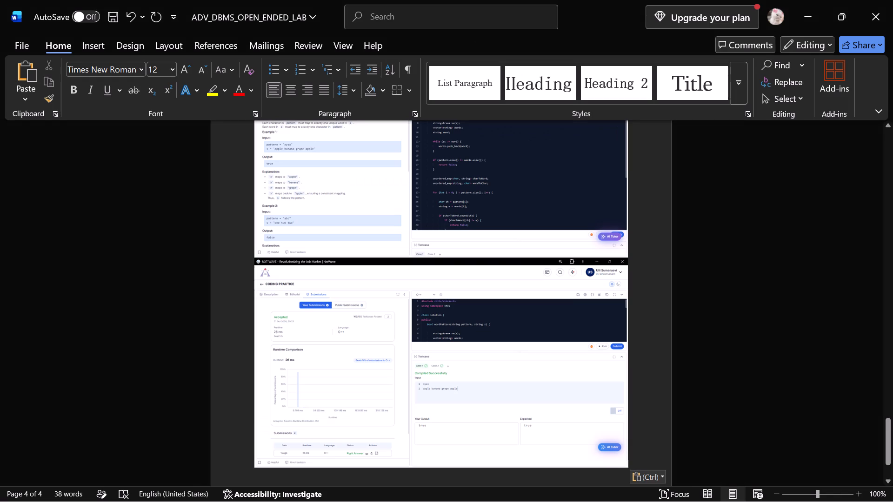
{"action": "scroll", "coordinate": [509, 303], "scroll_direction": "down", "scroll_amount": 3}
{"action": "left_click", "coordinate": [482, 415]}
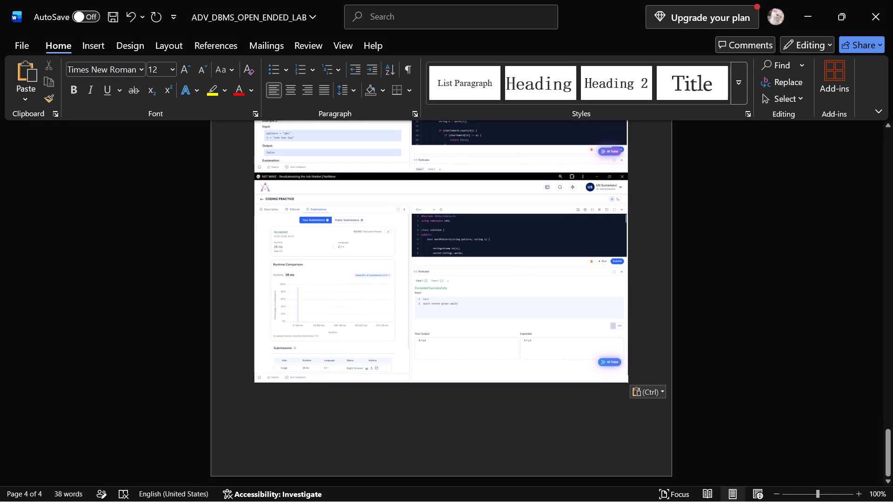
{"action": "double_click", "coordinate": [482, 415]}
{"action": "key", "text": "Return"}
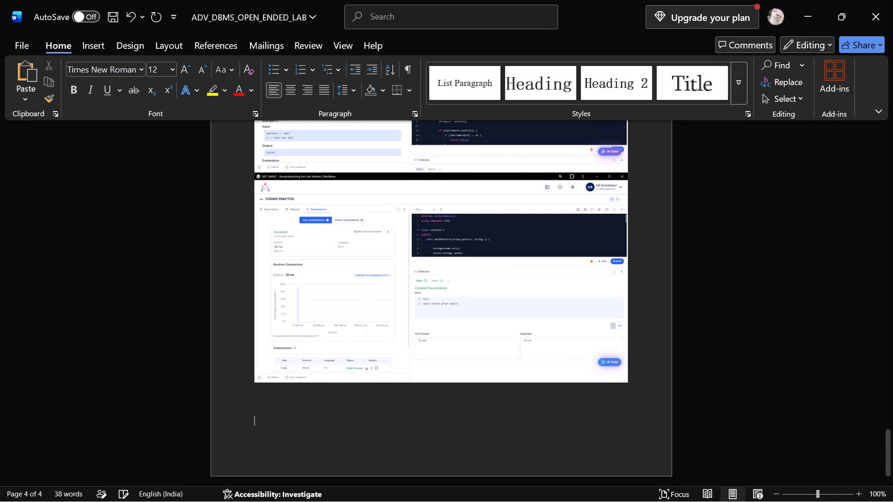
{"action": "key", "text": "Return"}
{"action": "type", "text": "4."}
In NxtWave, enlarge the Relative Order Sort code editor, capture the whole screen, and paste it under "4." in the Word document.
{"action": "key", "text": "alt+Tab"}
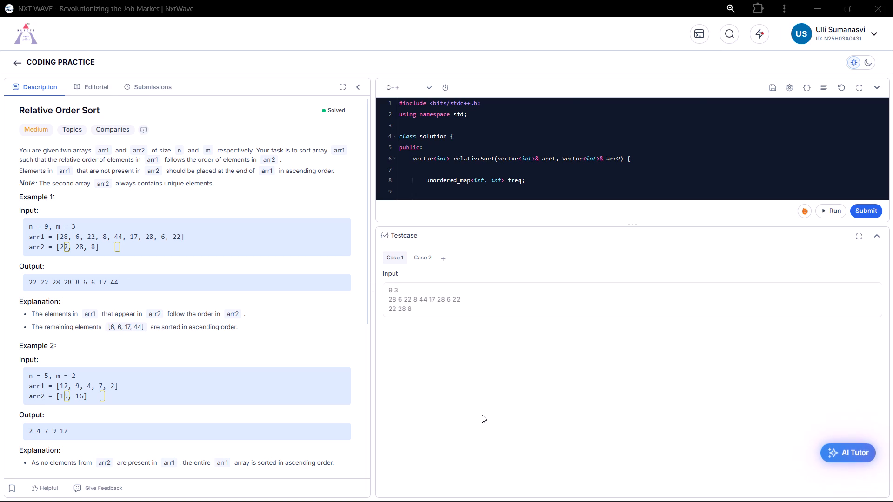
{"action": "left_click", "coordinate": [798, 317]}
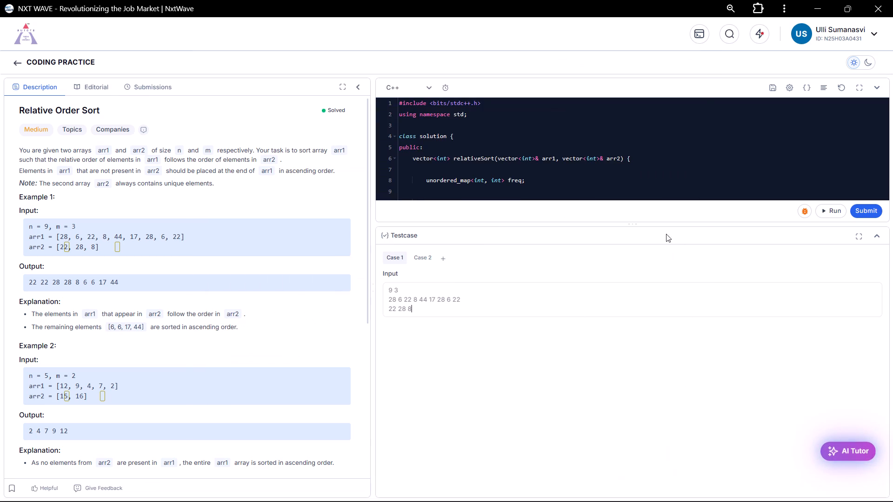
{"action": "left_click_drag", "start_coordinate": [650, 225], "coordinate": [634, 438]}
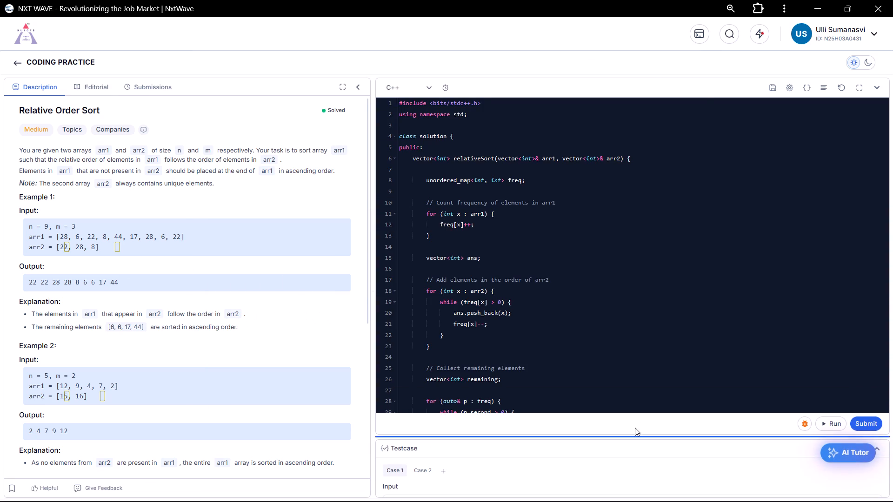
{"action": "left_click_drag", "start_coordinate": [619, 435], "coordinate": [619, 478]}
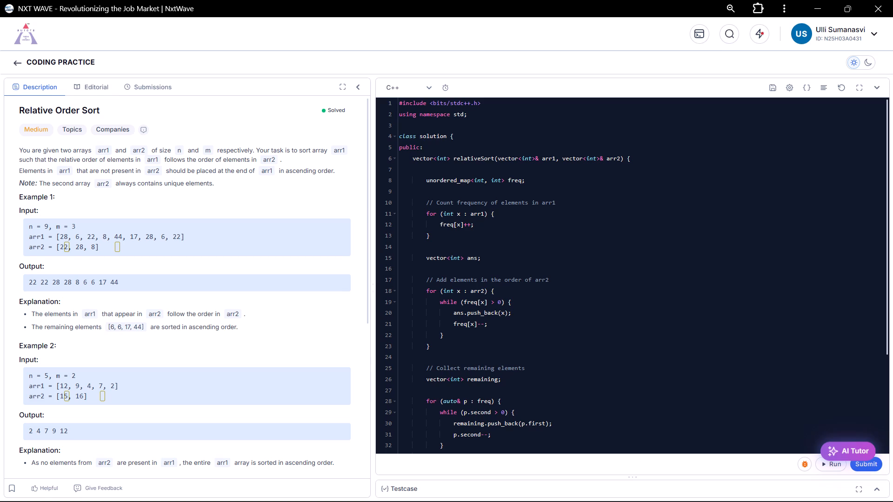
{"action": "key", "text": "shift+super+s"}
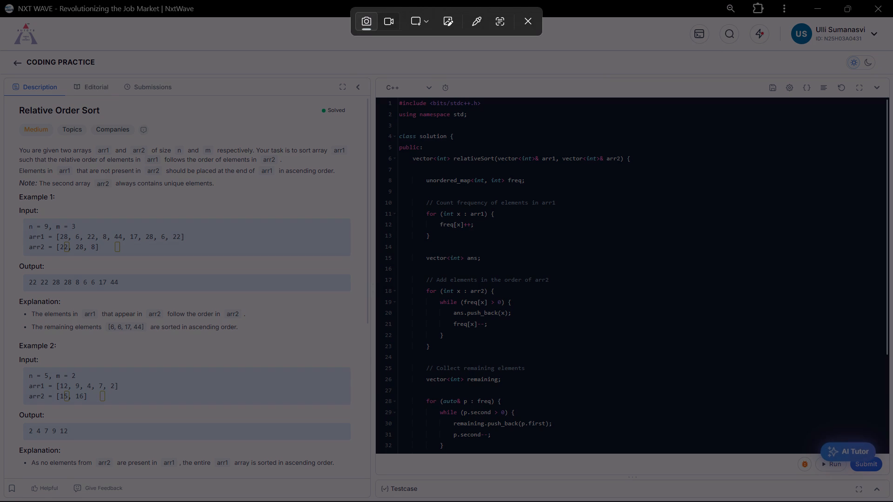
{"action": "left_click_drag", "start_coordinate": [5, 2], "coordinate": [891, 500]}
{"action": "key", "text": "alt+Tab"}
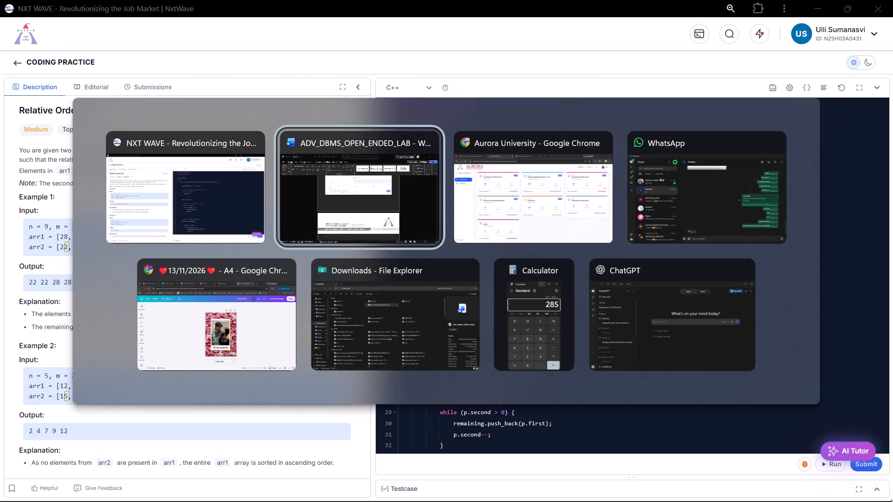
{"action": "key", "text": "ctrl+v"}
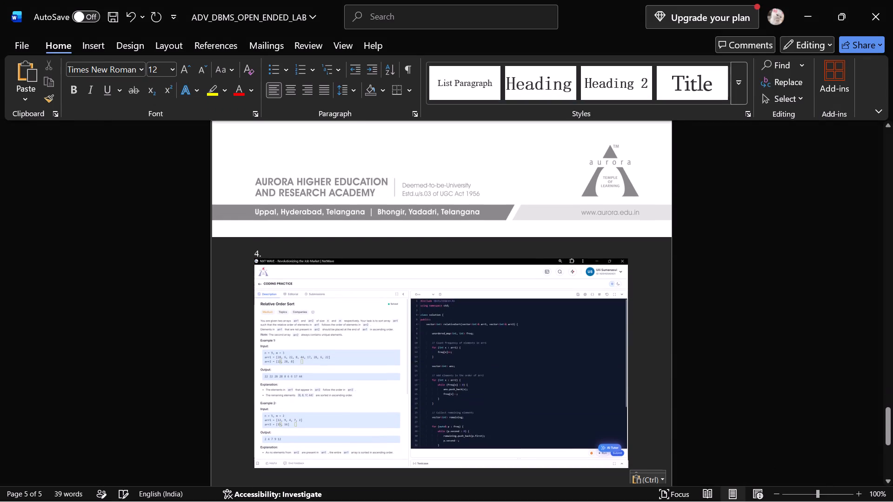
Return to NxtWave and run and submit the Relative Order Sort solution.
{"action": "key", "text": "alt+Tab"}
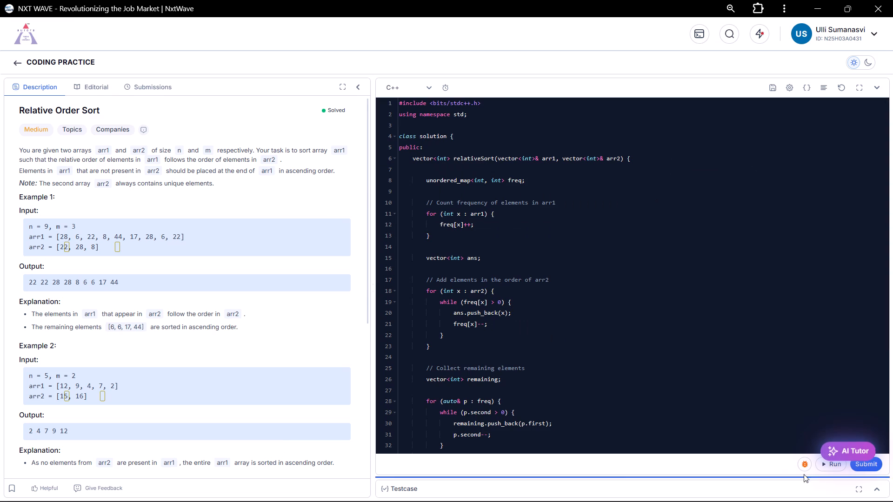
{"action": "left_click", "coordinate": [829, 466]}
{"action": "left_click", "coordinate": [866, 318]}
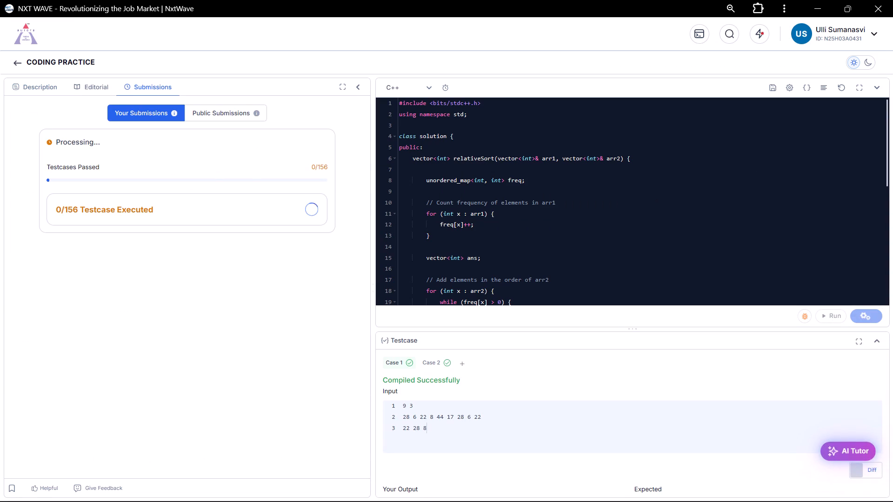
Enlarge the testcase area, capture the whole screen with the submission result, and paste it below the Relative Order Sort screenshot in Word.
{"action": "left_click_drag", "start_coordinate": [618, 330], "coordinate": [606, 196]}
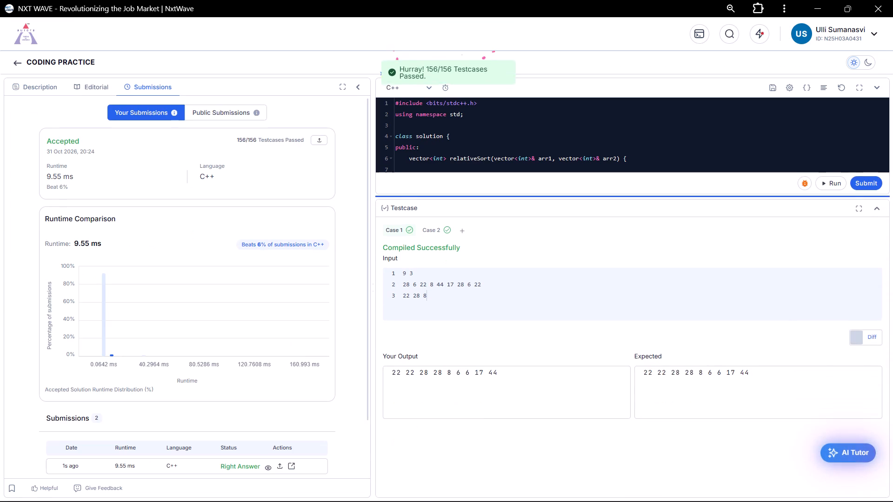
{"action": "left_click_drag", "start_coordinate": [606, 196], "coordinate": [617, 234]}
{"action": "key", "text": "shift+super+s"}
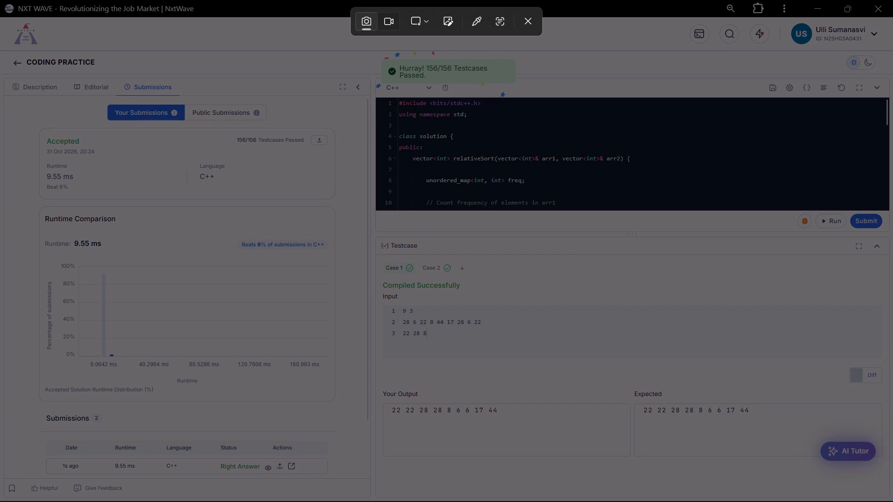
{"action": "left_click_drag", "start_coordinate": [0, 0], "coordinate": [892, 501]}
{"action": "key", "text": "alt+Tab"}
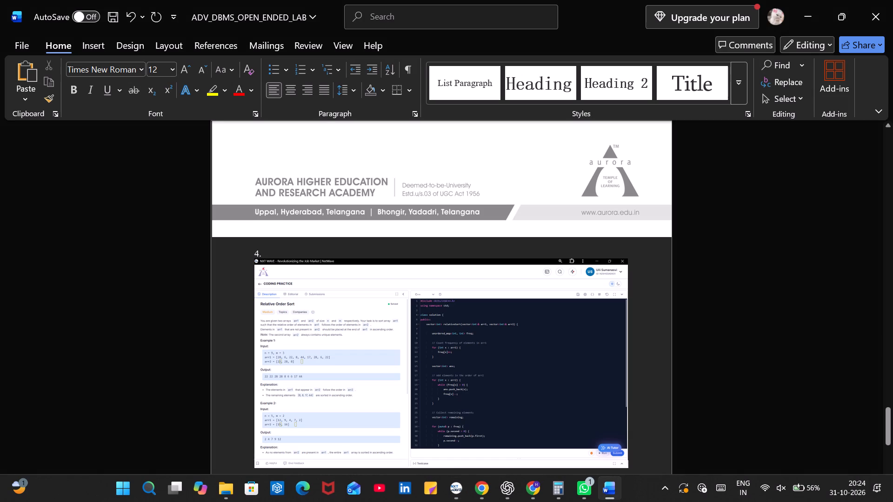
{"action": "key", "text": "ctrl+v"}
Insert blank lines after the submission screenshot to reach a new page and add the number "5." there.
{"action": "scroll", "coordinate": [753, 462], "scroll_direction": "down", "scroll_amount": 2}
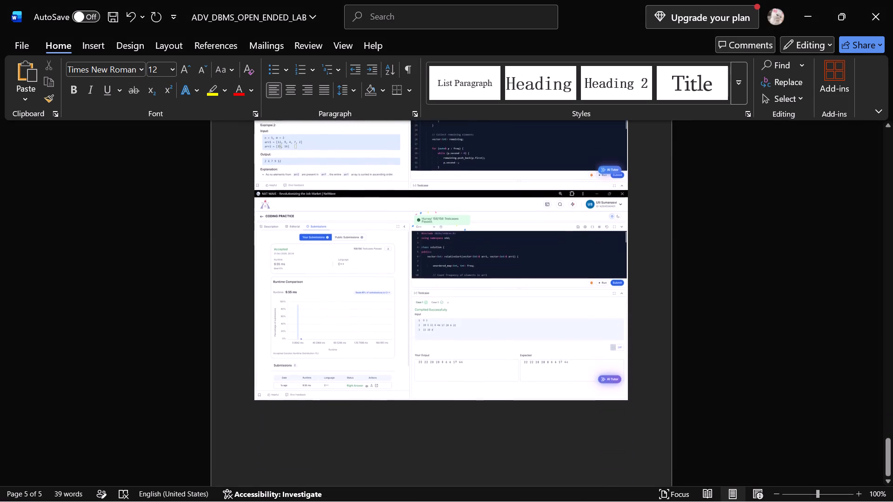
{"action": "scroll", "coordinate": [753, 462], "scroll_direction": "down", "scroll_amount": 1}
{"action": "key", "text": "Return"}
{"action": "key", "text": "Return"}
{"action": "key", "text": "Return"}
{"action": "key", "text": "Return"}
{"action": "key", "text": "Return"}
{"action": "key", "text": "Return"}
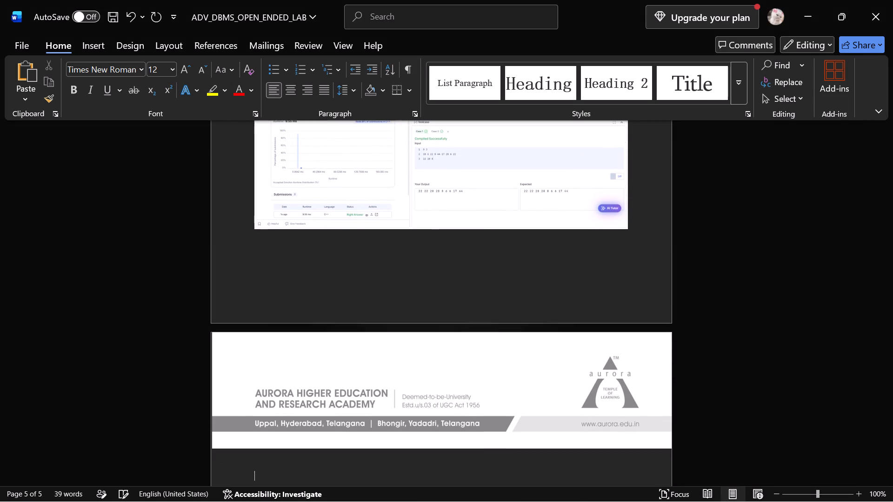
{"action": "key", "text": "BackSpace"}
{"action": "type", "text": "5."}
Return to NxtWave, go back to the question list and open the Minimum Number of Balls in the Box problem.
{"action": "key", "text": "alt+Tab"}
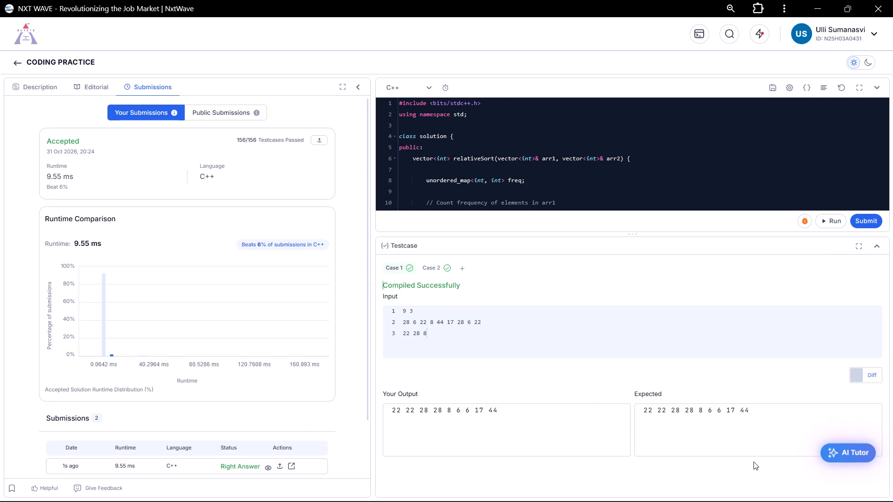
{"action": "left_click", "coordinate": [15, 63]}
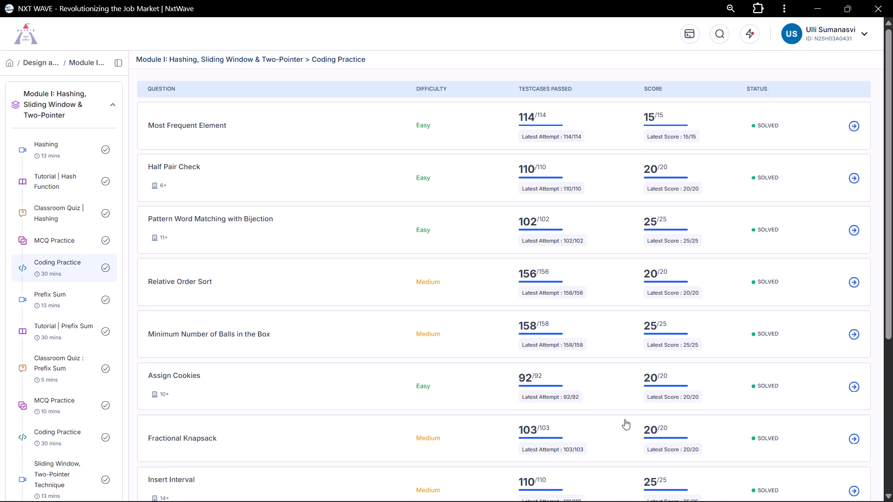
{"action": "left_click", "coordinate": [460, 343]}
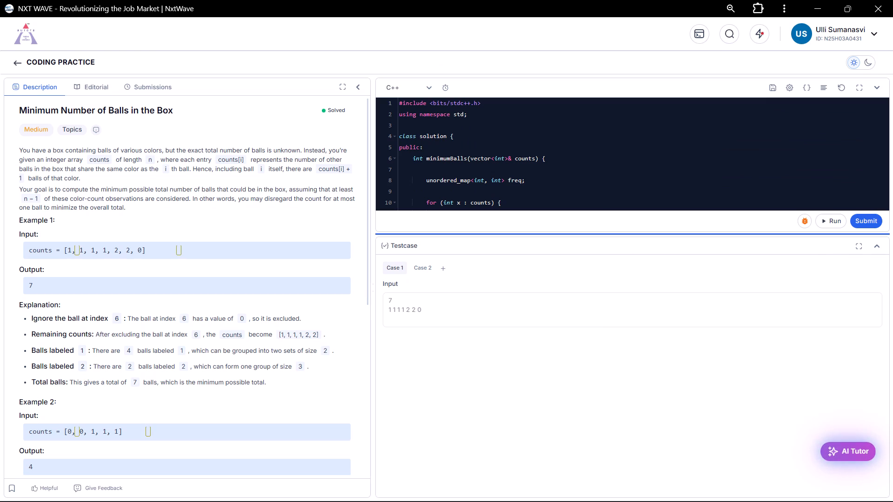
Enlarge the code editor, capture the whole screen with the problem and code, and paste it under "5." in Word, followed by a new line.
{"action": "left_click_drag", "start_coordinate": [629, 233], "coordinate": [667, 501]}
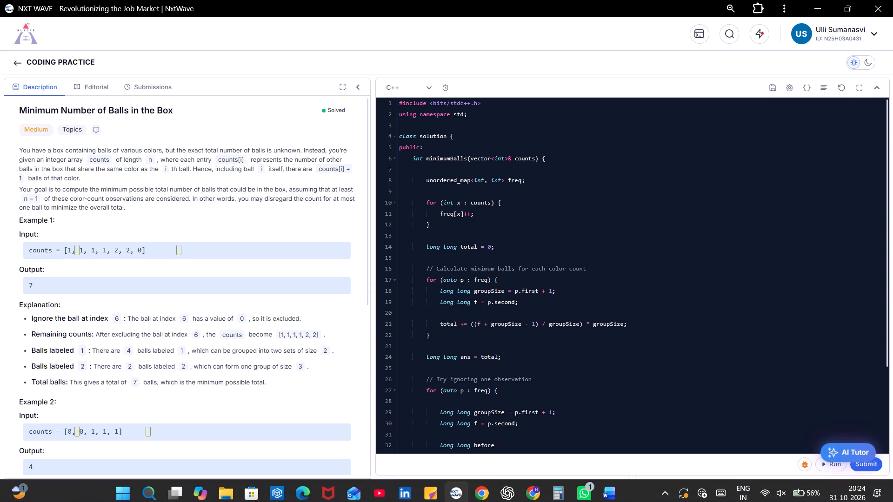
{"action": "key", "text": "shift+super+s"}
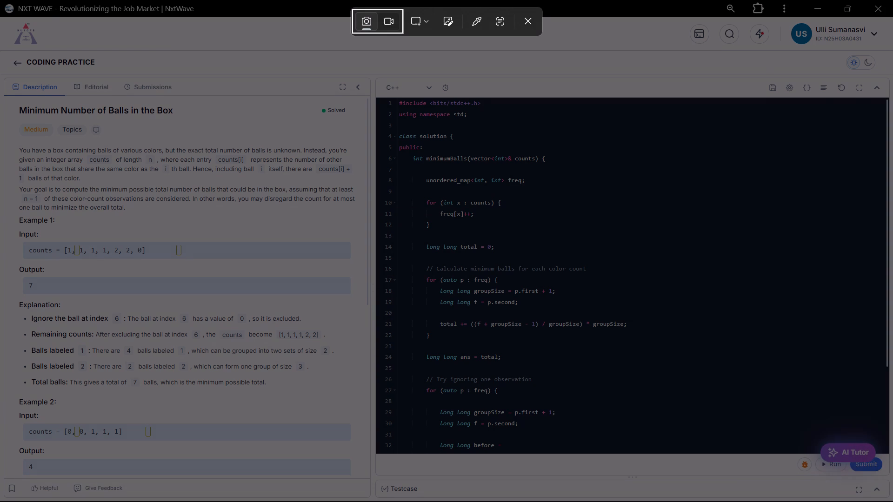
{"action": "left_click_drag", "start_coordinate": [0, 0], "coordinate": [892, 501]}
{"action": "key", "text": "alt+Tab"}
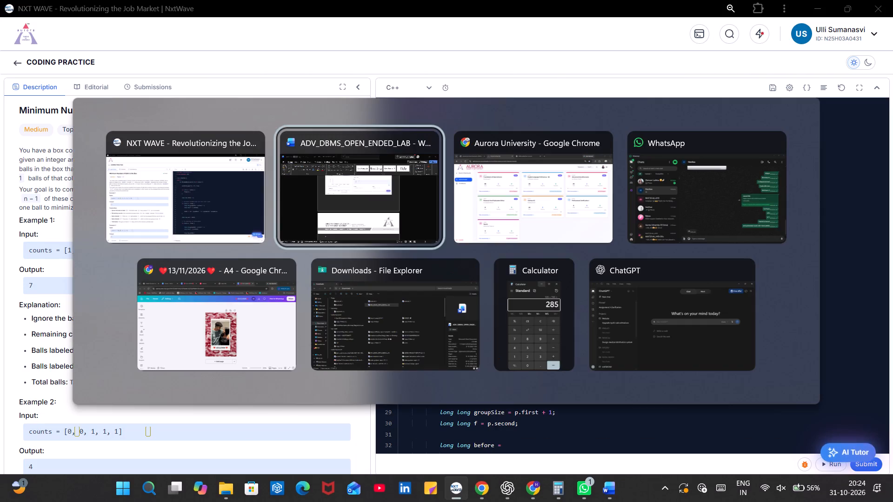
{"action": "scroll", "coordinate": [641, 416], "scroll_direction": "down", "scroll_amount": 1}
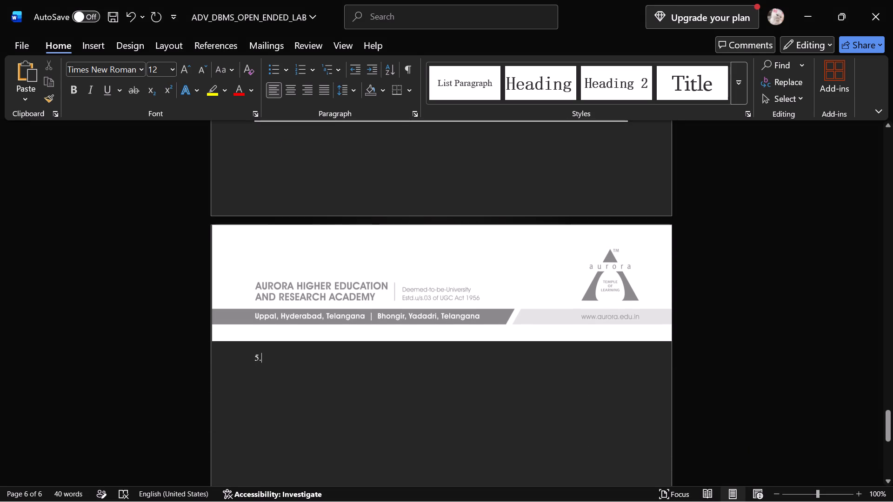
{"action": "key", "text": "ctrl+v"}
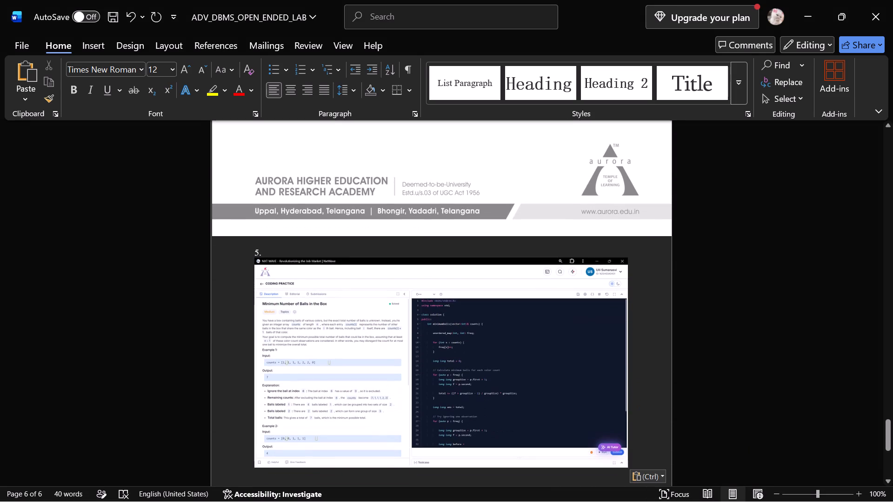
{"action": "key", "text": "Return"}
Return to NxtWave, shrink the code editor, and run and submit the Minimum Number of Balls in the Box solution.
{"action": "key", "text": "alt+Tab"}
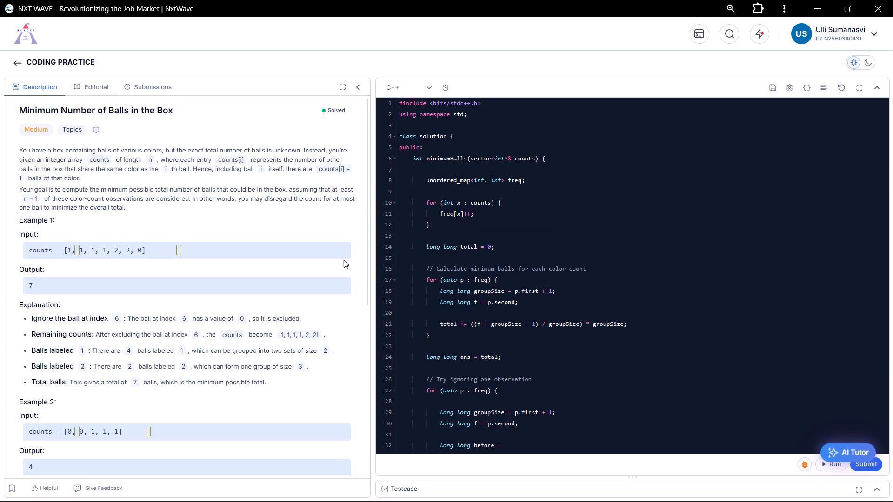
{"action": "left_click_drag", "start_coordinate": [620, 476], "coordinate": [640, 296]}
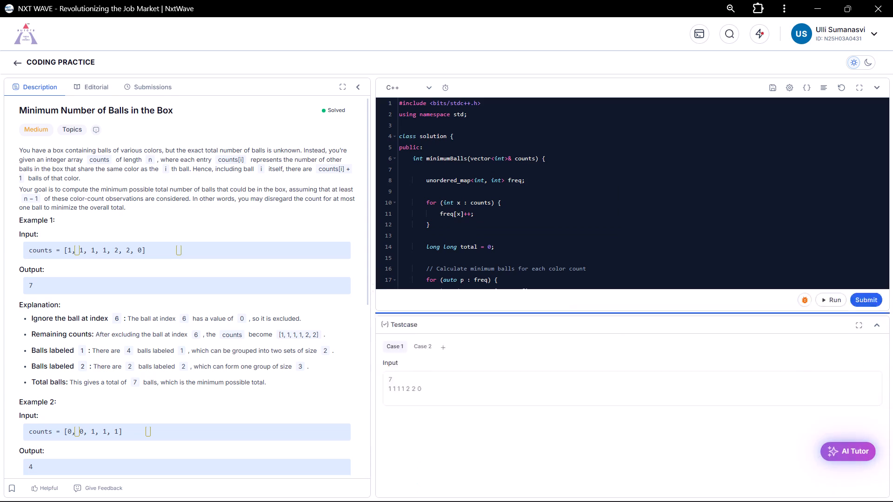
{"action": "left_click_drag", "start_coordinate": [640, 296], "coordinate": [634, 215]}
{"action": "left_click", "coordinate": [828, 194]}
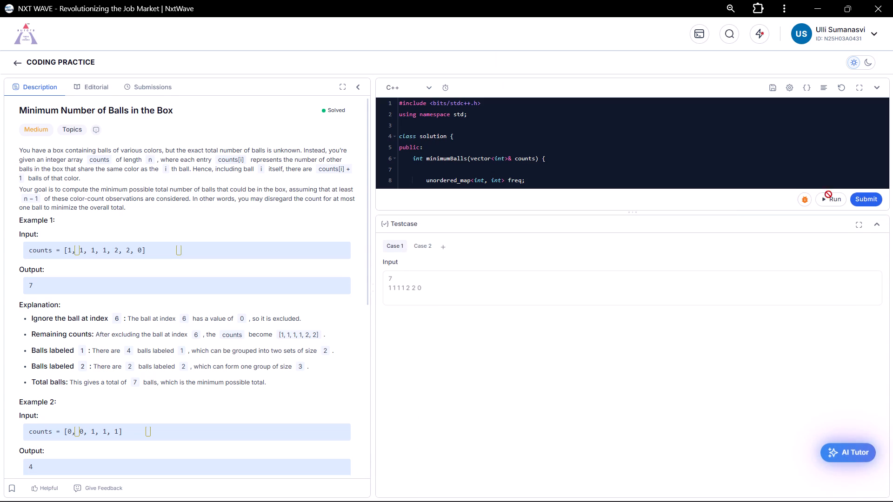
{"action": "left_click", "coordinate": [863, 317]}
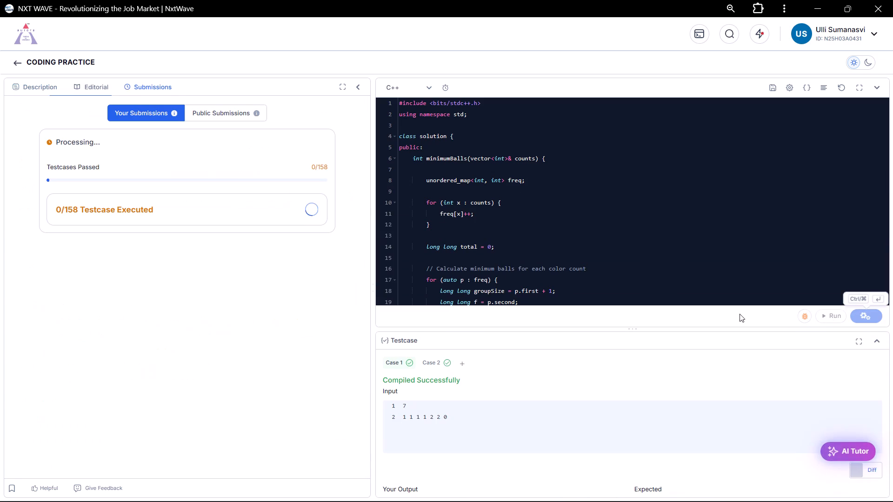
Enlarge the testcase area, capture the whole screen with the submission result, and paste it below the problem screenshot under "5." in Word.
{"action": "left_click", "coordinate": [690, 332]}
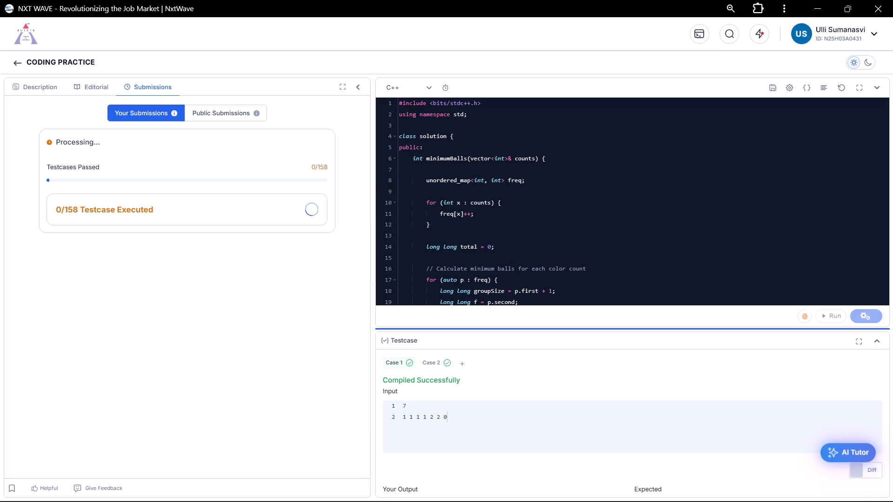
{"action": "left_click_drag", "start_coordinate": [639, 327], "coordinate": [622, 216]}
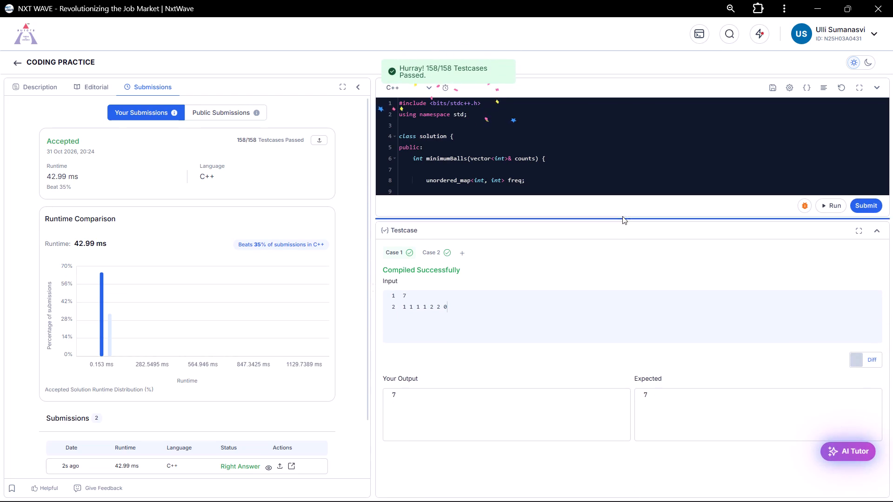
{"action": "key", "text": "shift+super+s"}
{"action": "left_click_drag", "start_coordinate": [0, 0], "coordinate": [892, 501]}
{"action": "key", "text": "alt+Tab"}
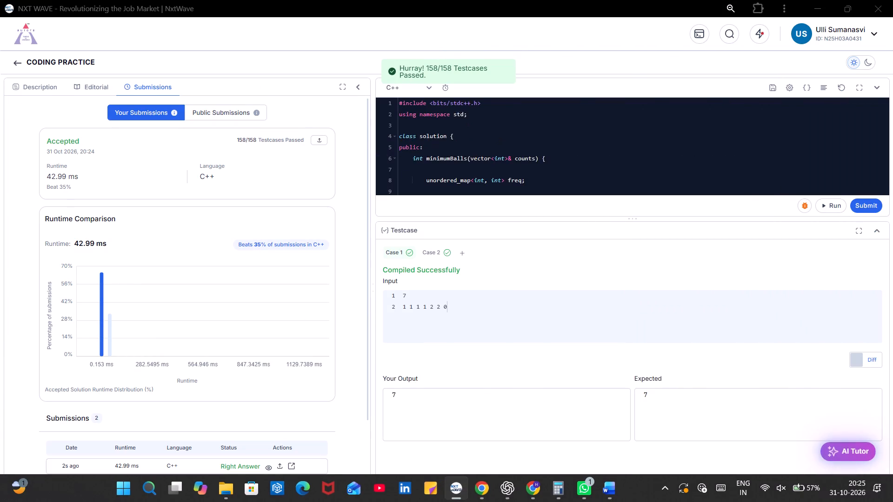
{"action": "key", "text": "ctrl+v"}
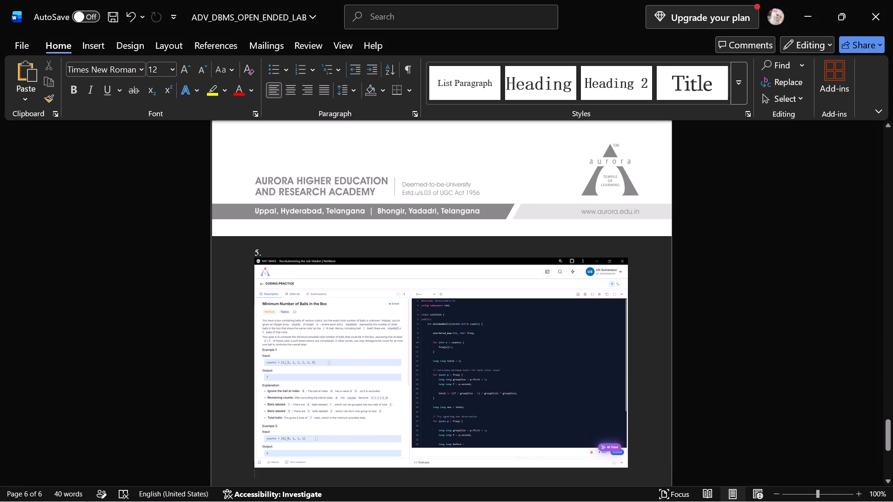
{"action": "scroll", "coordinate": [644, 428], "scroll_direction": "down", "scroll_amount": 4}
{"action": "key", "text": "ctrl+v"}
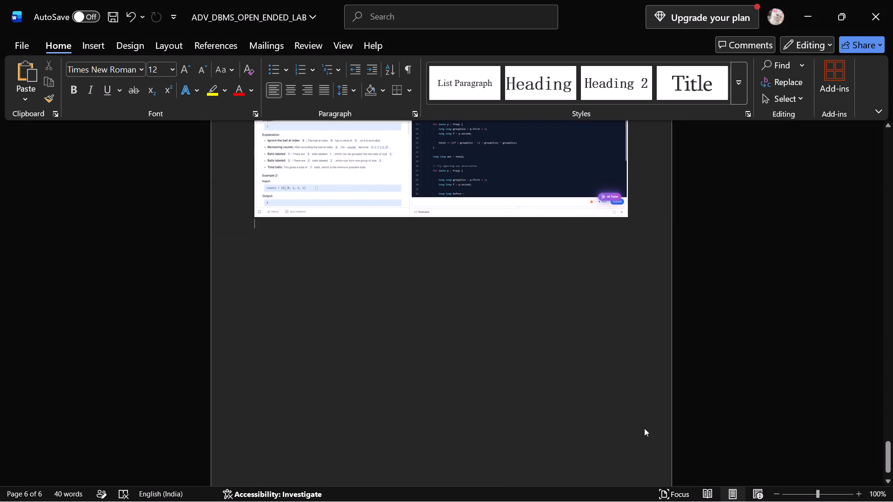
Add blank lines below the last screenshot to reach a new page and enter the number "6." there.
{"action": "key", "text": "Return"}
{"action": "key", "text": "Return"}
{"action": "key", "text": "Return"}
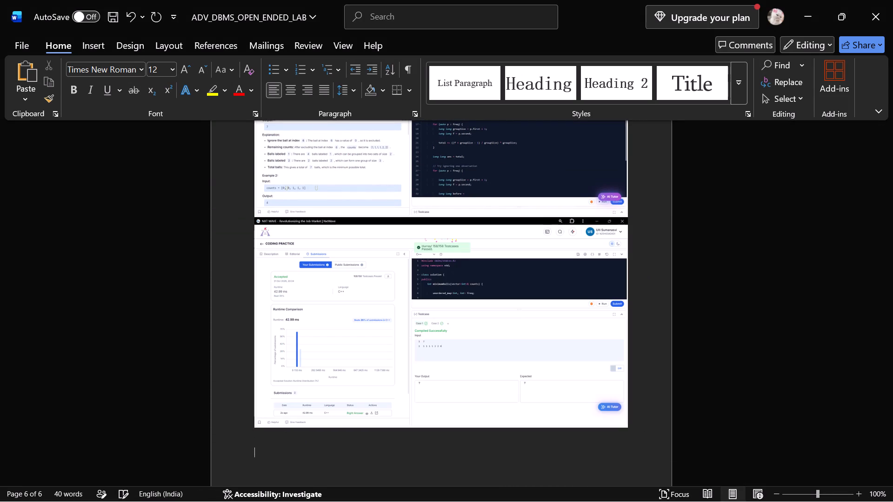
{"action": "key", "text": "Return"}
{"action": "key", "text": "Return"}
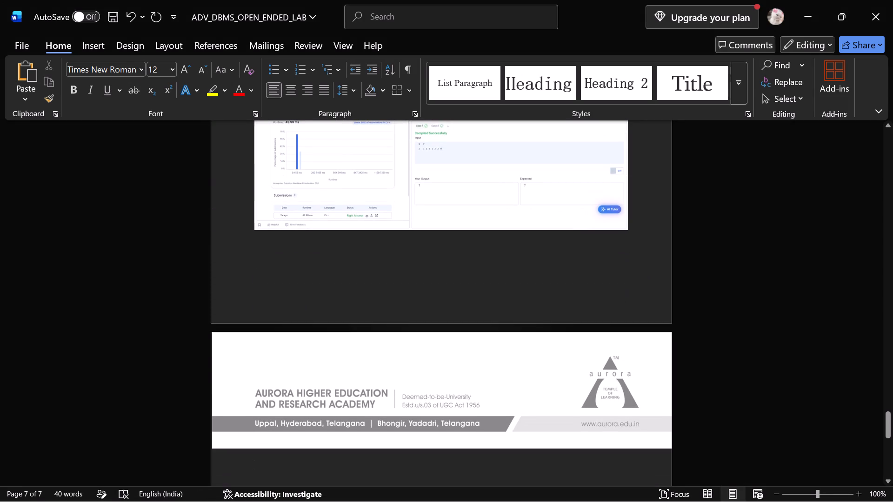
{"action": "type", "text": "6."}
Switch to NxtWave, go back to the question list and open the Assign Cookies problem.
{"action": "key", "text": "alt+Tab"}
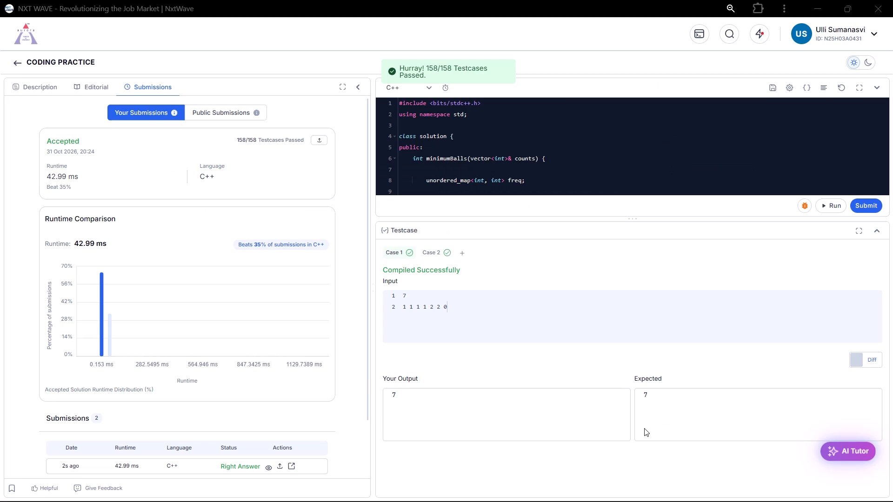
{"action": "left_click", "coordinate": [20, 68]}
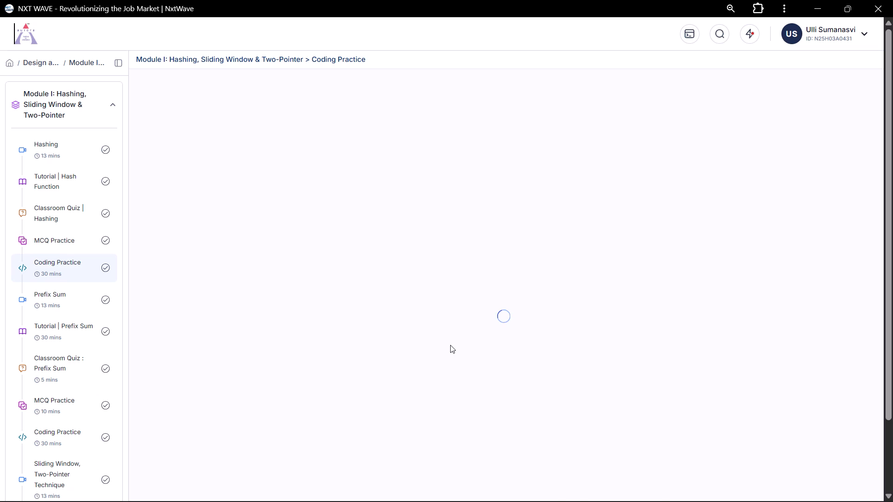
{"action": "scroll", "coordinate": [450, 345], "scroll_direction": "down", "scroll_amount": 5}
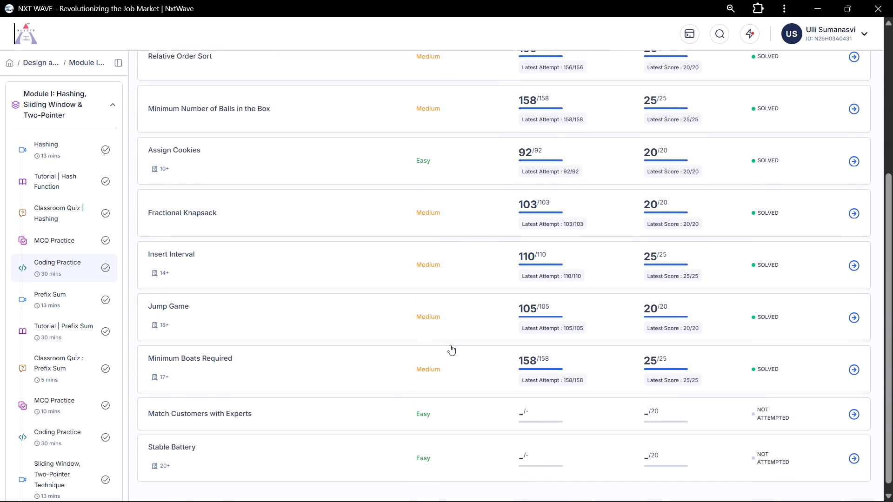
{"action": "scroll", "coordinate": [450, 345], "scroll_direction": "down", "scroll_amount": 1}
{"action": "left_click", "coordinate": [494, 155]}
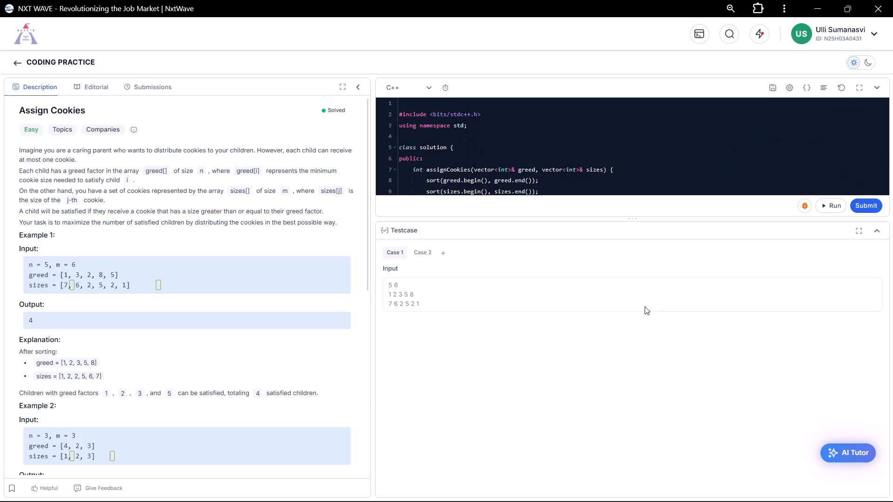
Enlarge the code editor, capture the whole screen with the problem and code, and paste it under "6." in Word, followed by a new line.
{"action": "left_click_drag", "start_coordinate": [640, 219], "coordinate": [648, 501]}
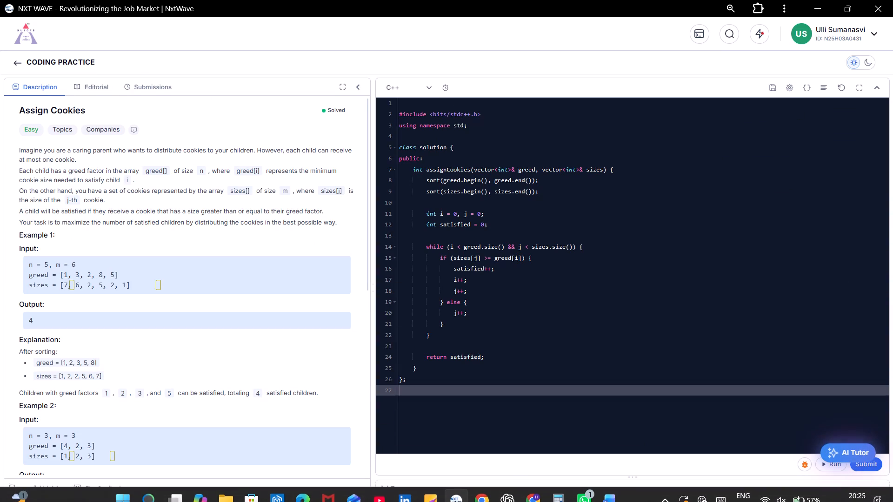
{"action": "key", "text": "shift+super+s"}
{"action": "left_click_drag", "start_coordinate": [0, 0], "coordinate": [821, 466]}
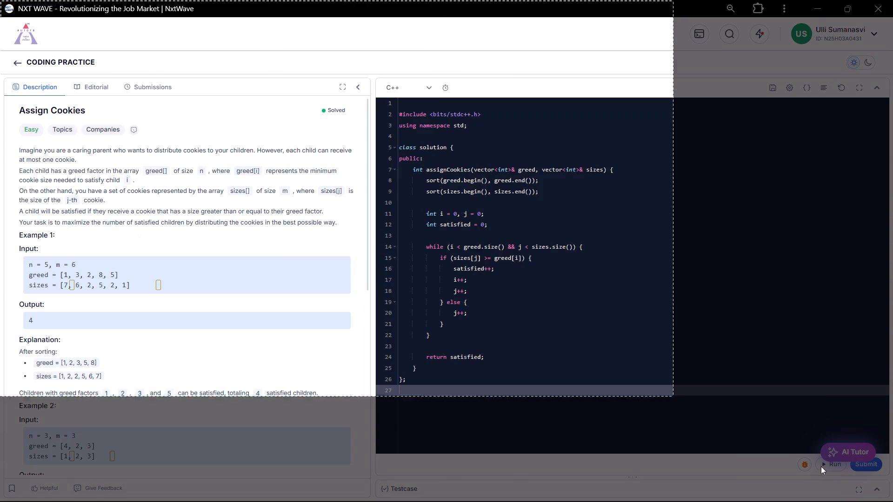
{"action": "left_click_drag", "start_coordinate": [821, 466], "coordinate": [892, 501]}
{"action": "key", "text": "alt+Tab"}
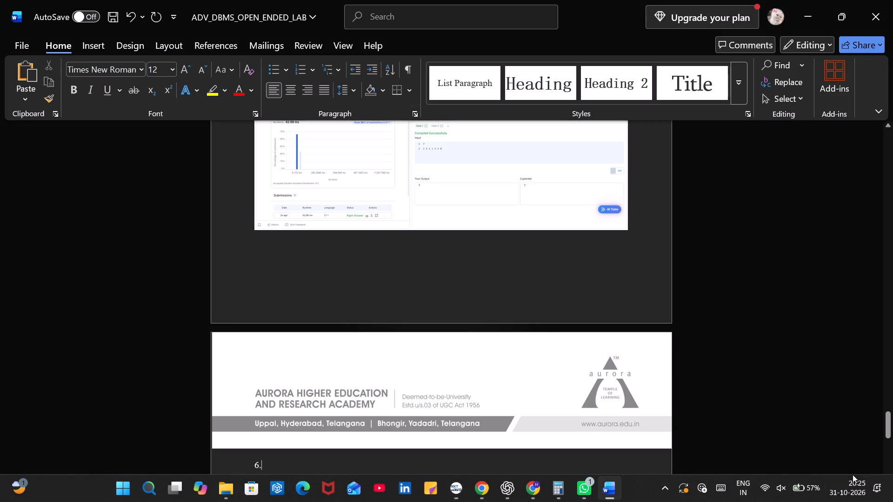
{"action": "key", "text": "ctrl+v"}
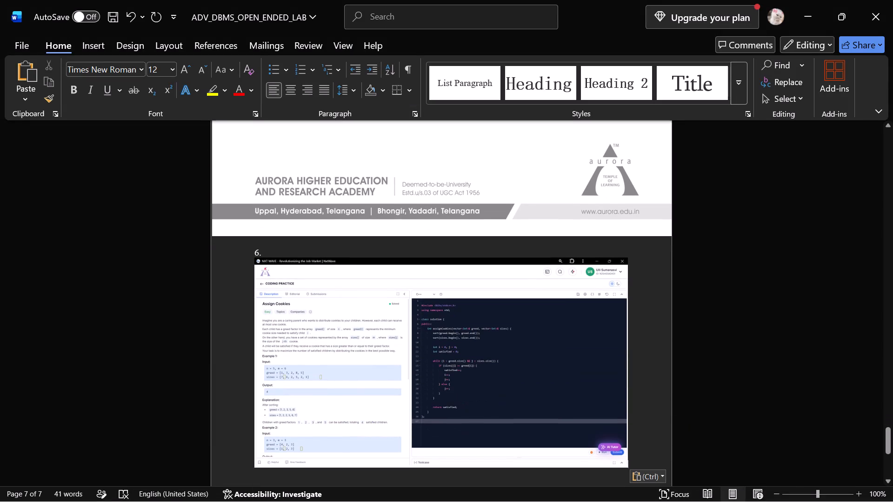
{"action": "key", "text": "Return"}
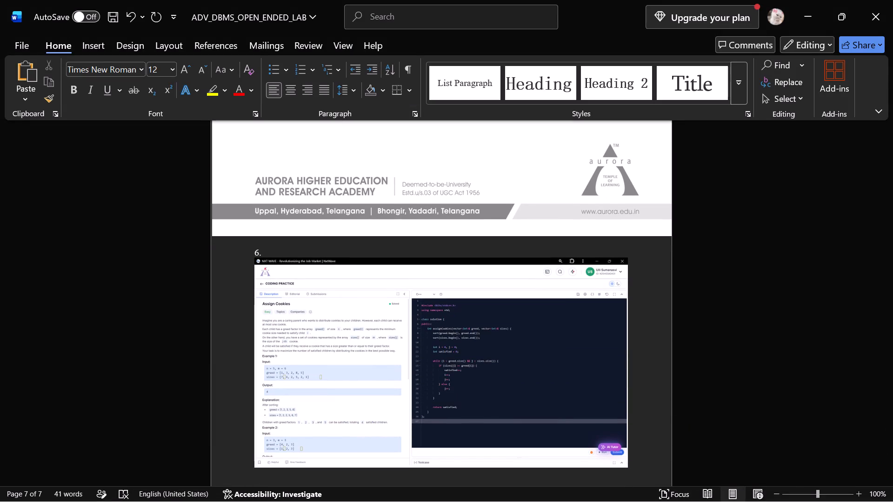
Return to NxtWave, shrink the code editor, and run and submit the Assign Cookies solution.
{"action": "key", "text": "alt+Tab"}
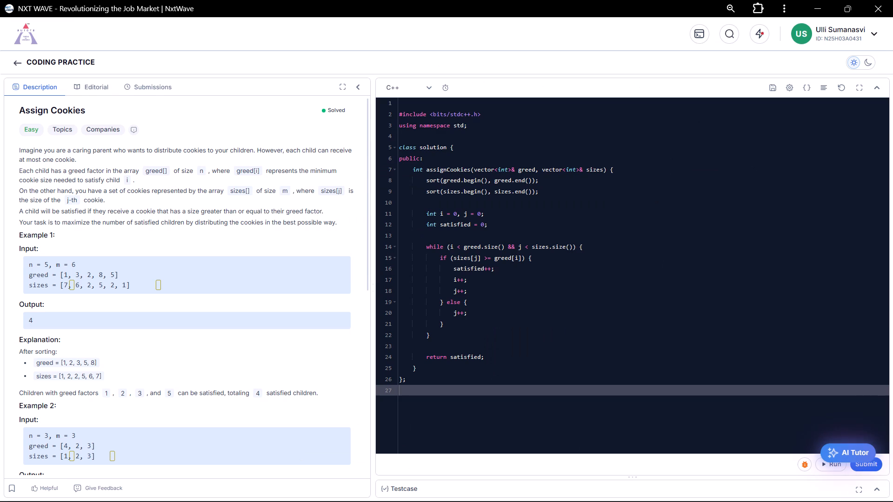
{"action": "left_click_drag", "start_coordinate": [586, 478], "coordinate": [593, 182]}
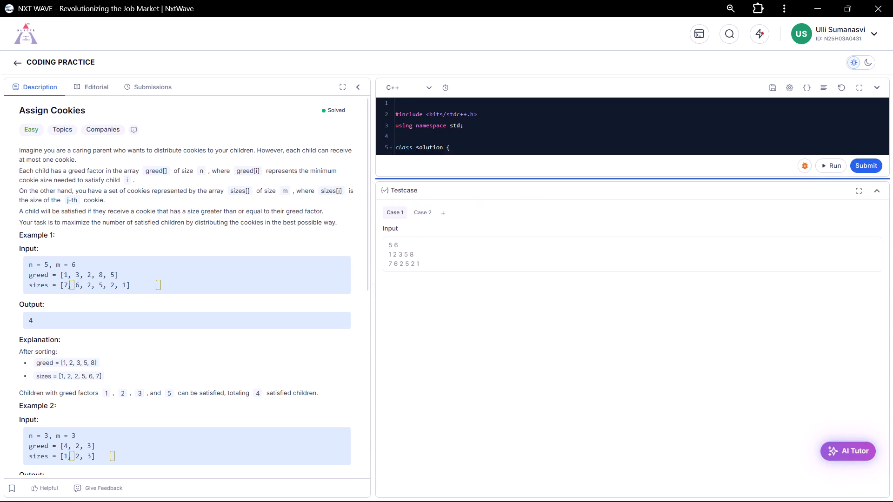
{"action": "left_click_drag", "start_coordinate": [593, 182], "coordinate": [601, 201]}
{"action": "left_click", "coordinate": [820, 188]}
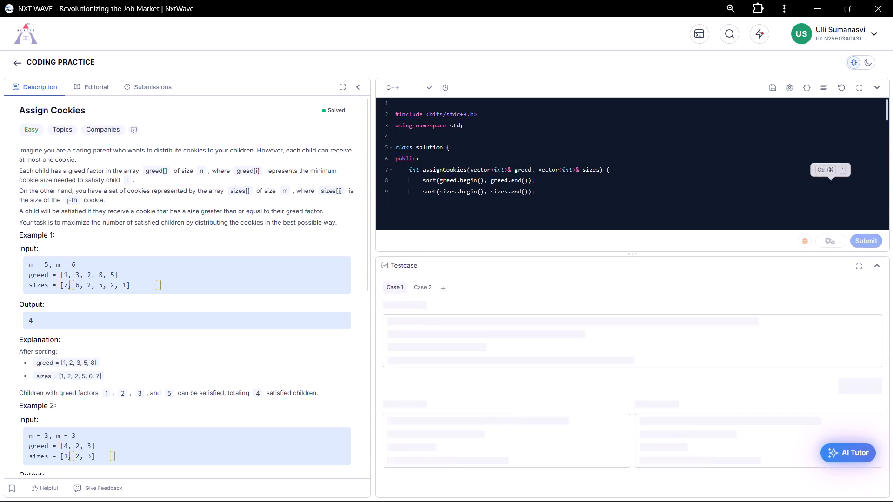
{"action": "left_click", "coordinate": [870, 314]}
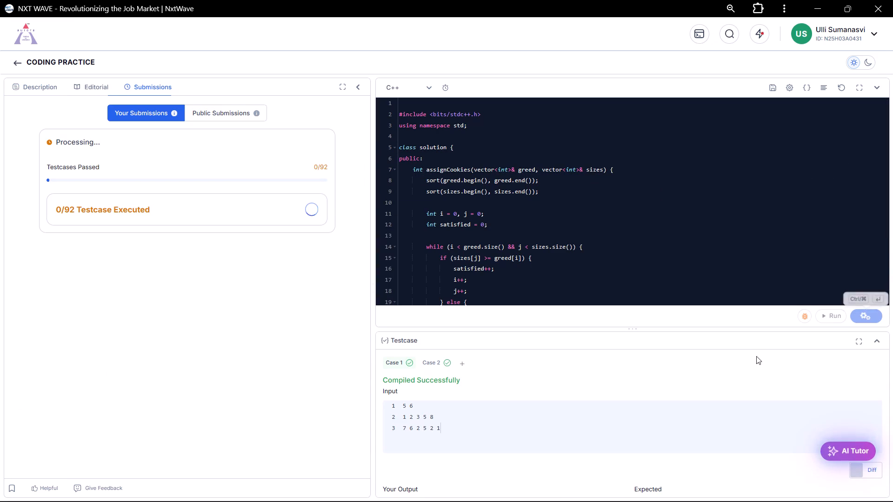
Enlarge the testcase area, capture the whole screen with the submission result, and paste it below the problem screenshot under "6." in Word.
{"action": "left_click_drag", "start_coordinate": [620, 331], "coordinate": [593, 269]}
{"action": "key", "text": "shift+super+s"}
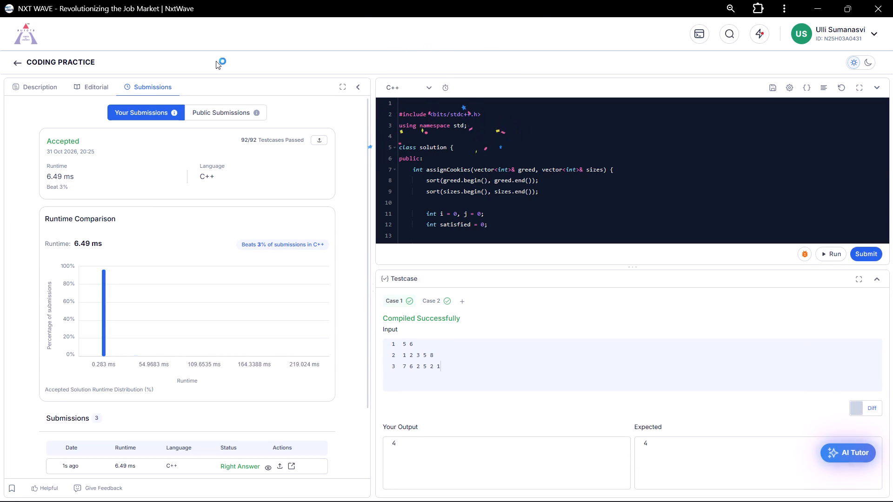
{"action": "left_click_drag", "start_coordinate": [0, 0], "coordinate": [892, 501]}
{"action": "key", "text": "alt+Tab"}
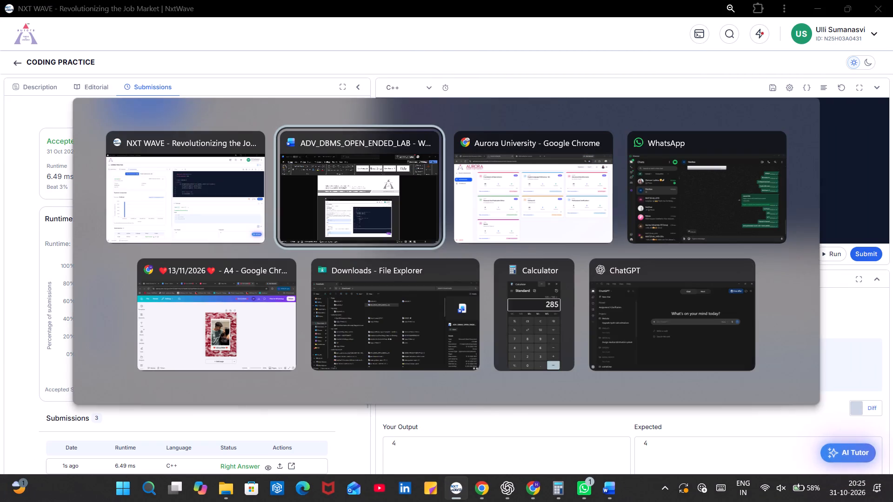
{"action": "scroll", "coordinate": [706, 446], "scroll_direction": "down", "scroll_amount": 1}
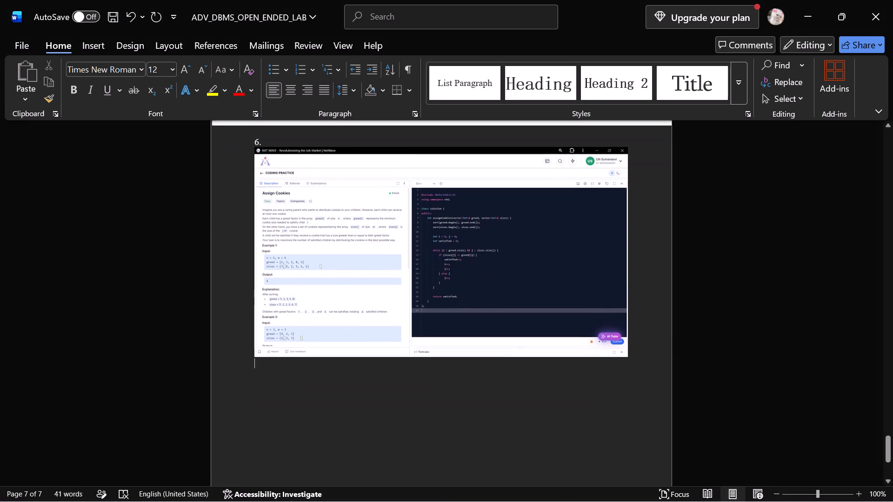
{"action": "key", "text": "ctrl+v"}
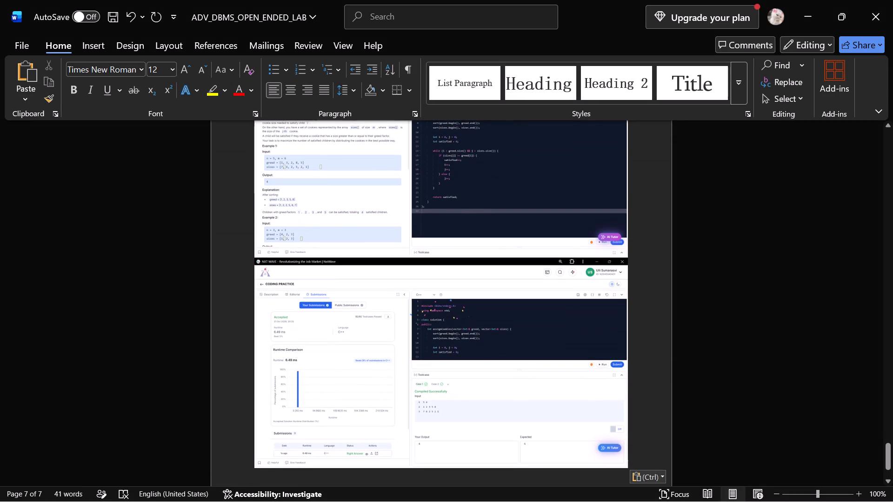
Add blank lines below the Assign Cookies result screenshot to reach a new page and enter the number "7." there.
{"action": "scroll", "coordinate": [664, 432], "scroll_direction": "down", "scroll_amount": 2}
{"action": "key", "text": "Return"}
{"action": "key", "text": "Return"}
{"action": "key", "text": "Return"}
{"action": "key", "text": "Return"}
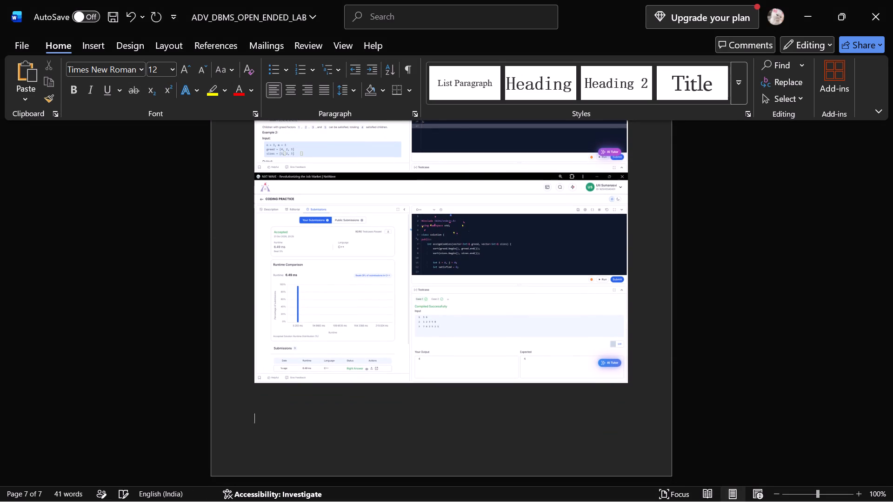
{"action": "key", "text": "Return"}
{"action": "key", "text": "7"}
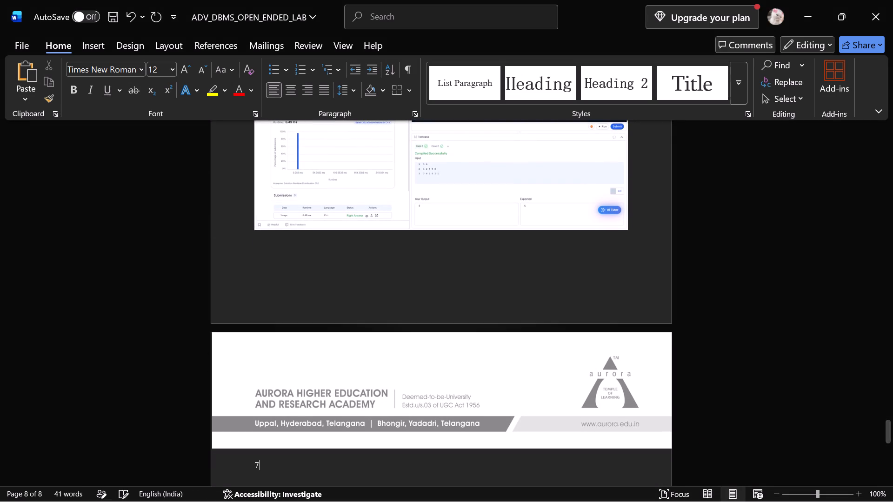
{"action": "key", "text": "period"}
Switch to NxtWave, go back to the question list and open the Fractional Knapsack problem.
{"action": "key", "text": "alt+Tab"}
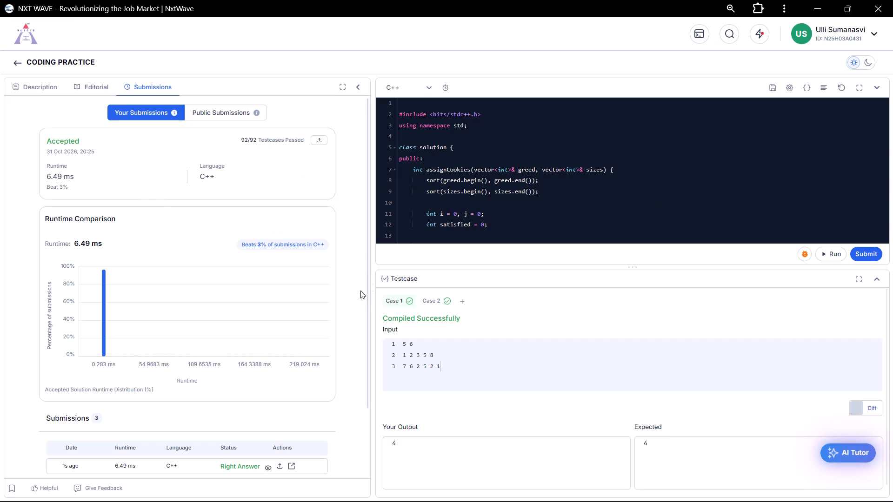
{"action": "left_click", "coordinate": [14, 63]}
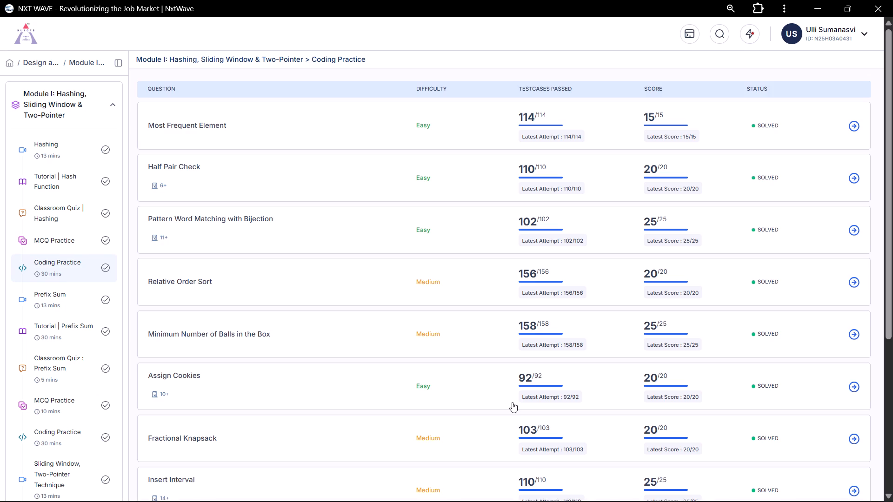
{"action": "left_click", "coordinate": [476, 434]}
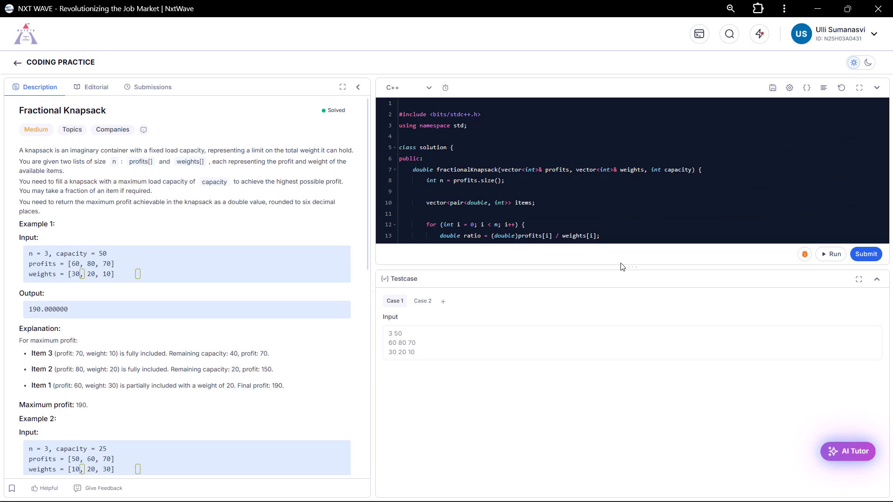
Enlarge the code editor, capture the whole screen with the problem and code, and paste it under "7." in Word.
{"action": "left_click_drag", "start_coordinate": [620, 266], "coordinate": [635, 501]}
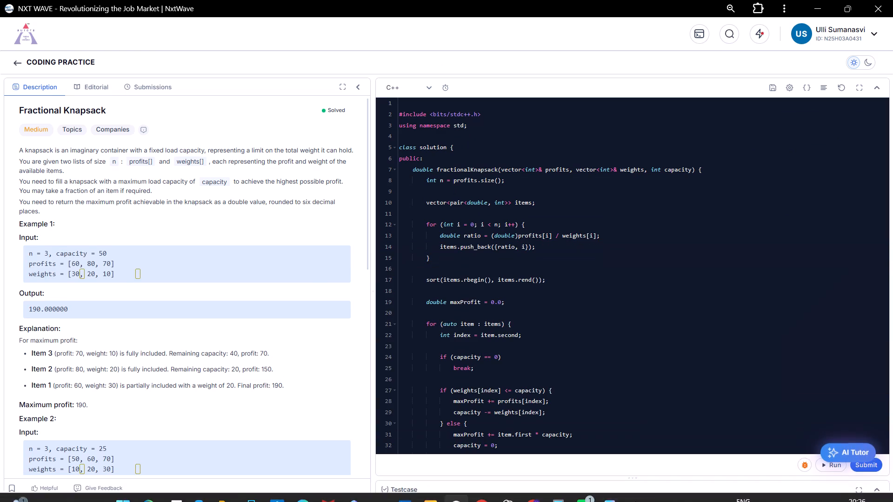
{"action": "key", "text": "shift+super+s"}
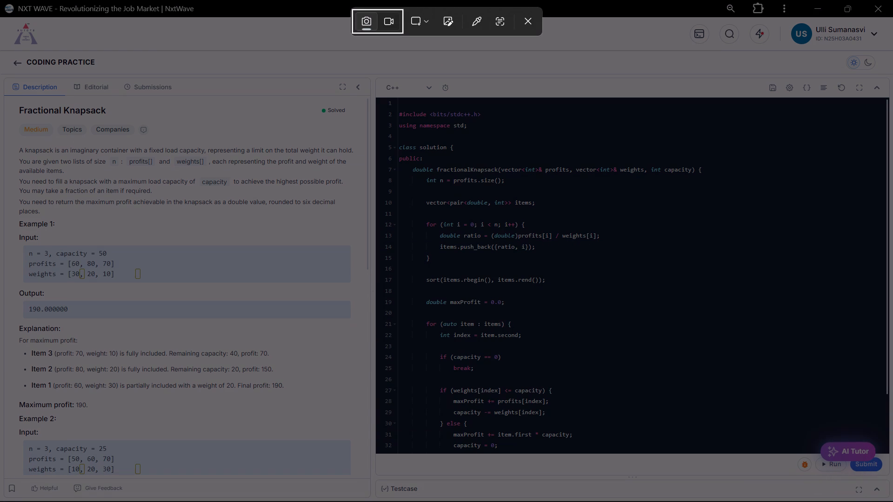
{"action": "left_click_drag", "start_coordinate": [0, 0], "coordinate": [892, 501]}
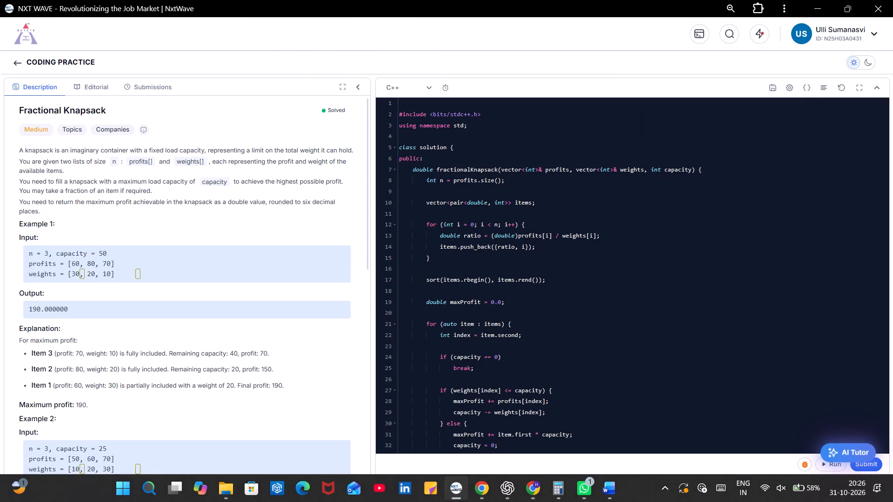
{"action": "key", "text": "alt+Tab"}
{"action": "key", "text": "ctrl+v"}
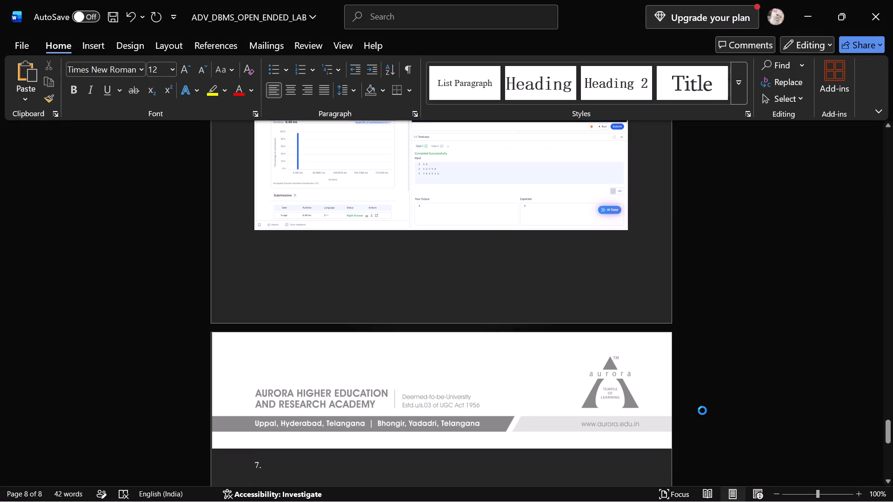
Return to NxtWave, run the Fractional Knapsack solution, enlarge the testcase area and submit the solution.
{"action": "key", "text": "alt+Tab"}
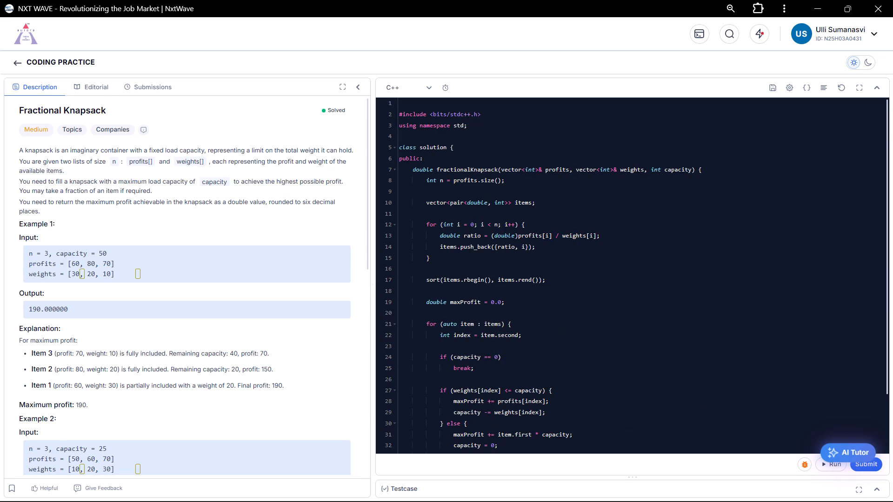
{"action": "left_click", "coordinate": [700, 474]}
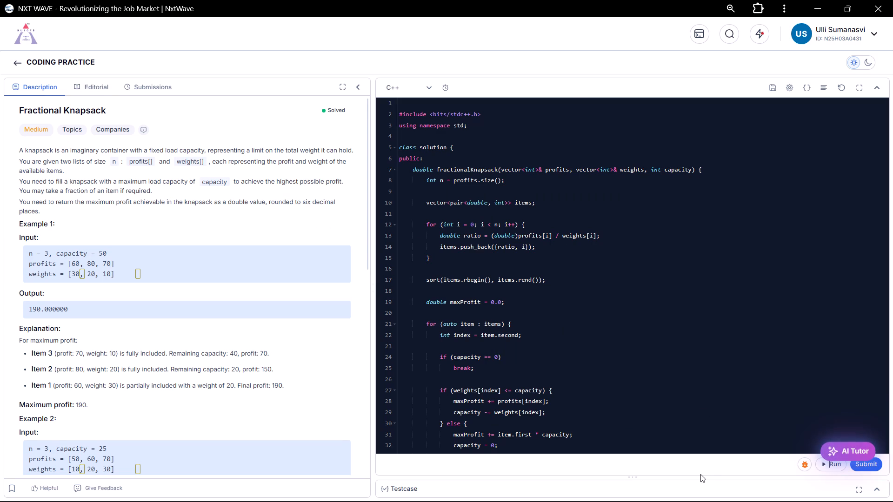
{"action": "left_click", "coordinate": [819, 461]}
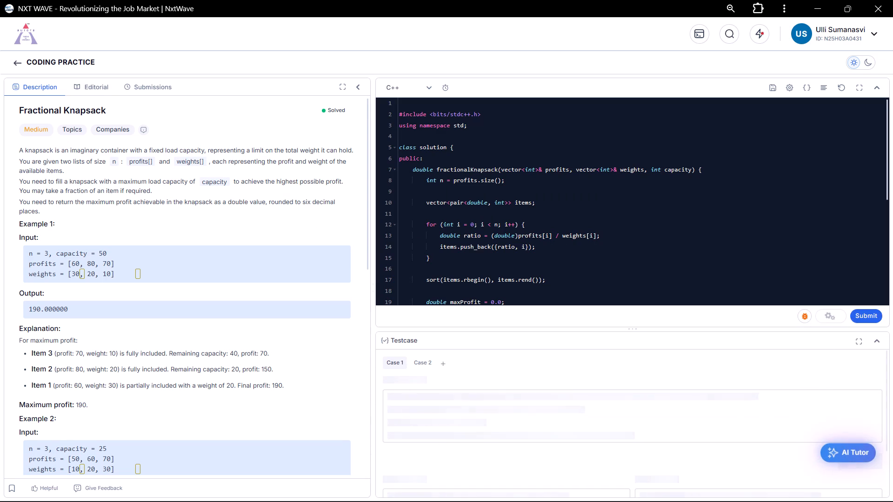
{"action": "left_click_drag", "start_coordinate": [625, 326], "coordinate": [611, 244]}
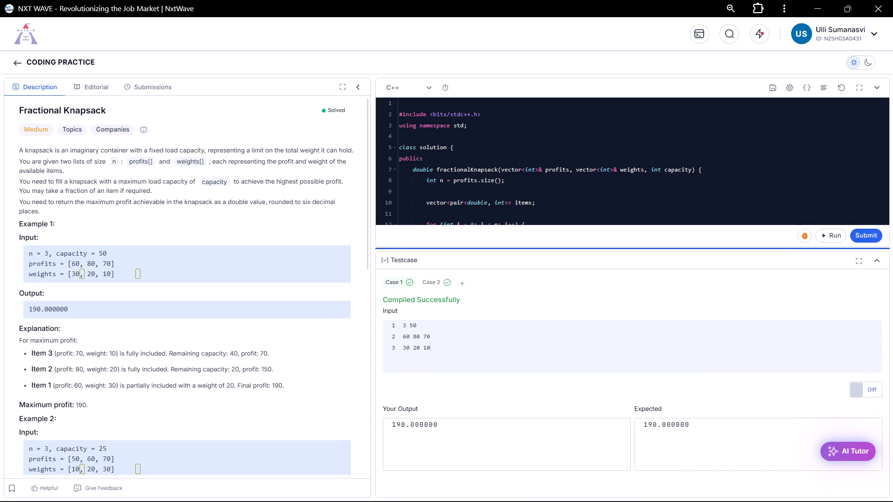
{"action": "left_click_drag", "start_coordinate": [611, 244], "coordinate": [605, 243]}
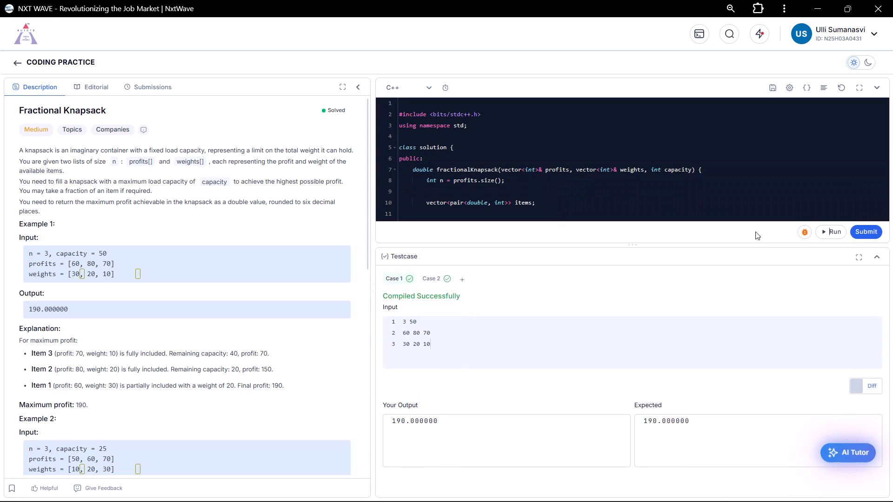
{"action": "left_click", "coordinate": [861, 229]}
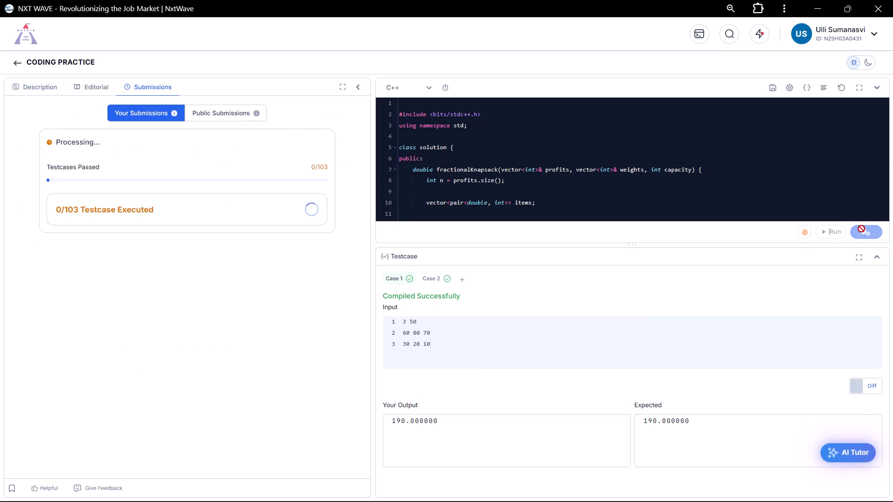
Capture the whole screen with the Fractional Knapsack submission result and paste it below the problem screenshot in Word.
{"action": "key", "text": "shift+super+s"}
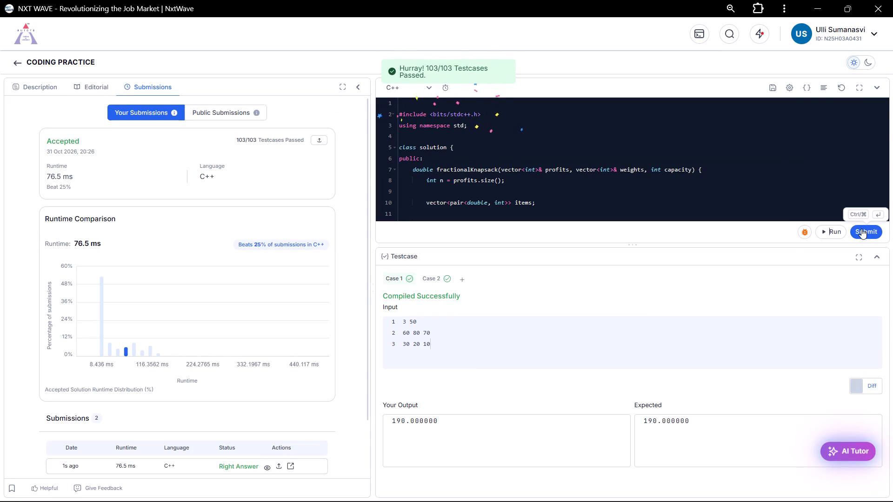
{"action": "left_click_drag", "start_coordinate": [0, 0], "coordinate": [892, 501]}
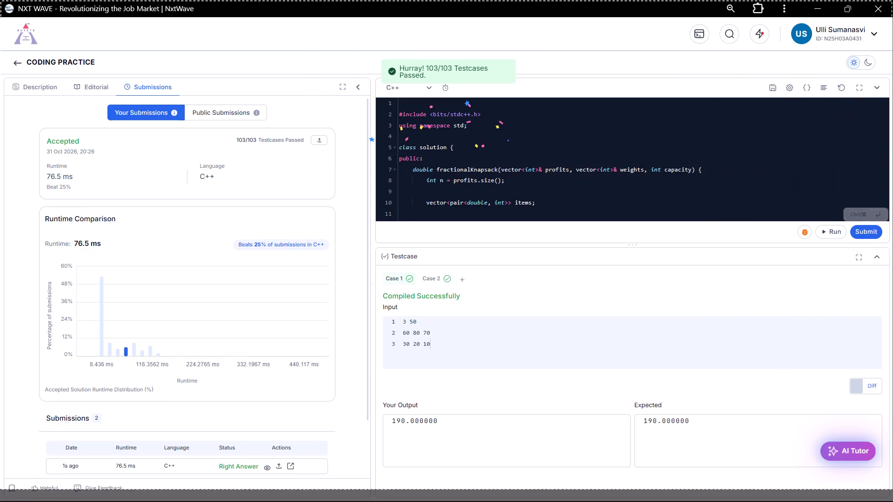
{"action": "left_click_drag", "start_coordinate": [892, 501], "coordinate": [892, 501]}
{"action": "key", "text": "alt+Tab"}
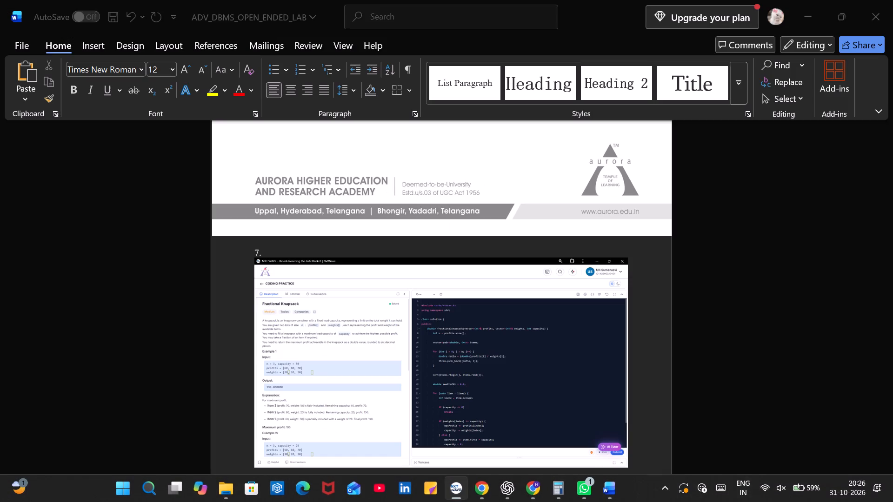
{"action": "key", "text": "ctrl+v"}
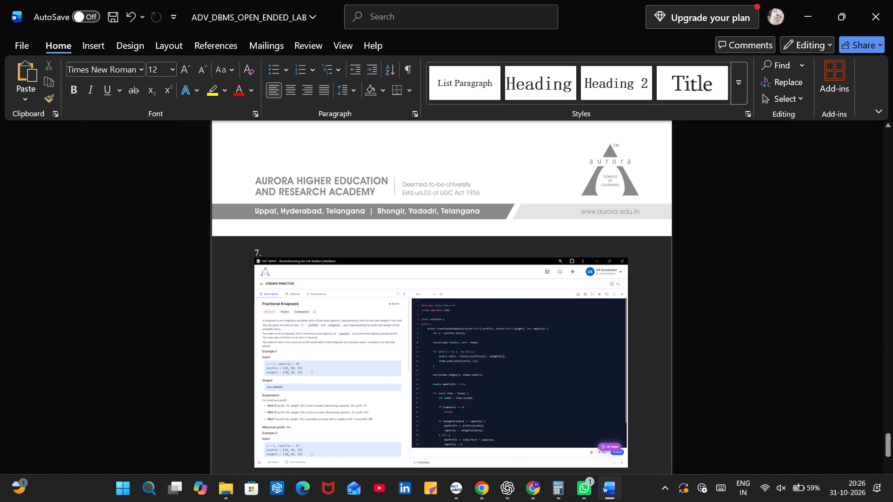
{"action": "scroll", "coordinate": [614, 348], "scroll_direction": "down", "scroll_amount": 4}
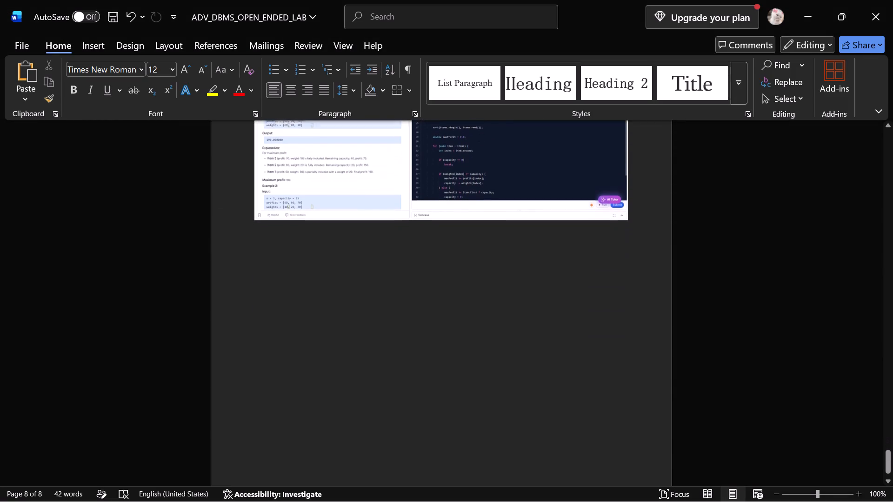
{"action": "left_click", "coordinate": [480, 277]}
{"action": "left_click", "coordinate": [372, 249]}
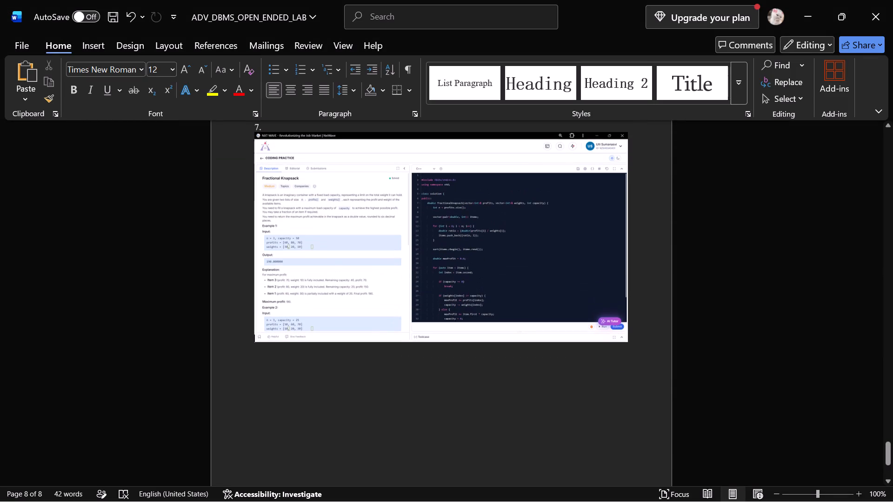
{"action": "left_click", "coordinate": [640, 339]}
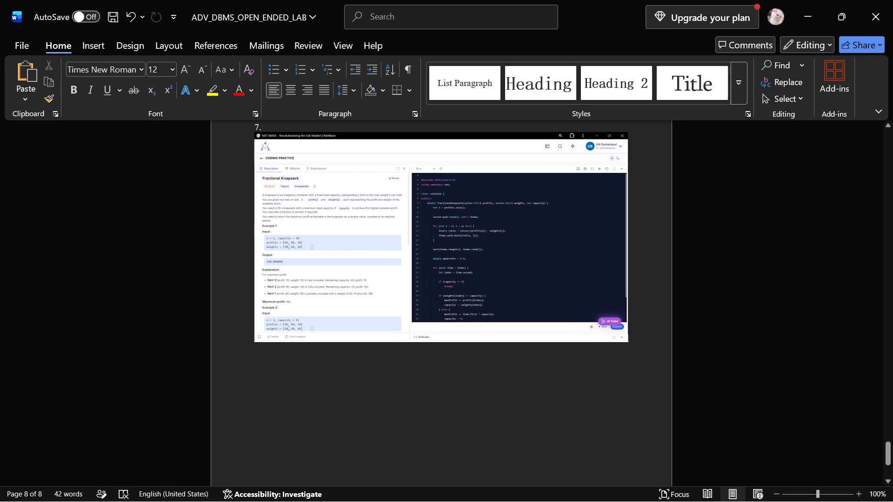
{"action": "key", "text": "ctrl+v"}
{"action": "scroll", "coordinate": [640, 339], "scroll_direction": "down", "scroll_amount": 3}
Add blank lines below the Fractional Knapsack result screenshot to reach a new page and enter the number "8." there.
{"action": "key", "text": "Return"}
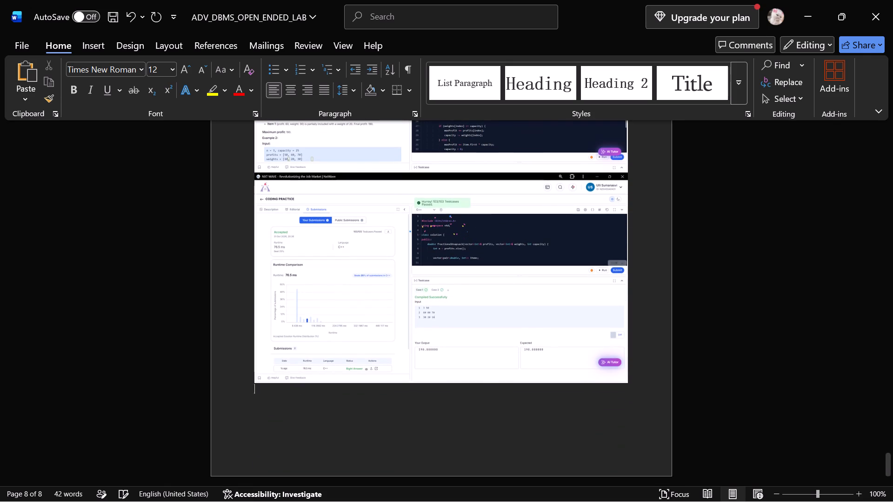
{"action": "key", "text": "Return"}
{"action": "key", "text": "Return"}
{"action": "key", "text": "Return"}
{"action": "key", "text": "Return"}
{"action": "key", "text": "Return"}
{"action": "key", "text": "BackSpace"}
{"action": "key", "text": "BackSpace"}
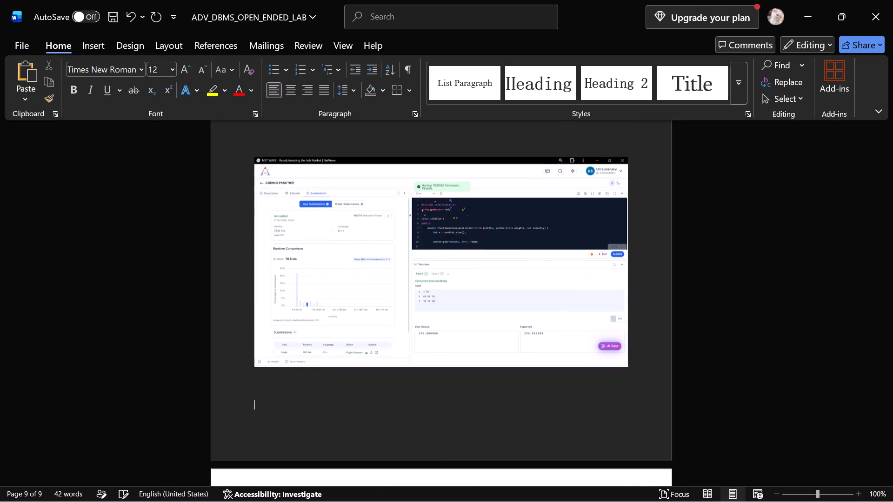
{"action": "key", "text": "Return"}
{"action": "type", "text": "8."}
Switch to NxtWave, go back to the question list and open the Insert Interval problem.
{"action": "key", "text": "alt+Tab"}
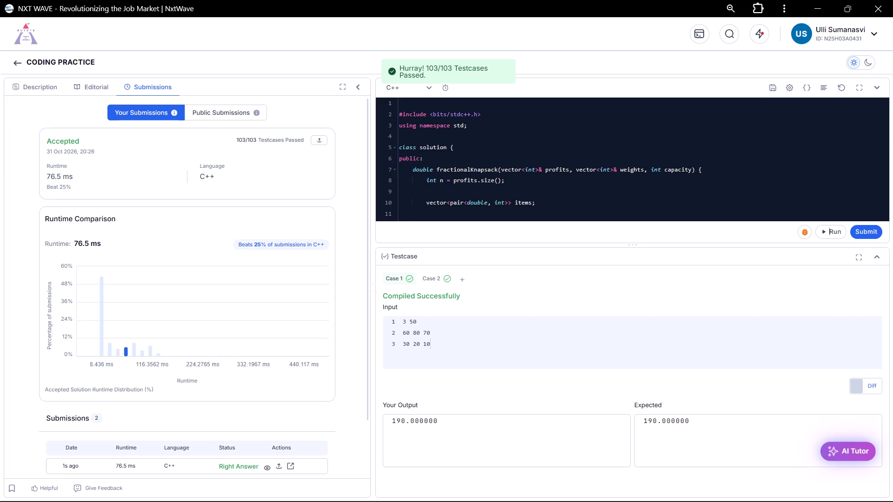
{"action": "left_click", "coordinate": [21, 66]}
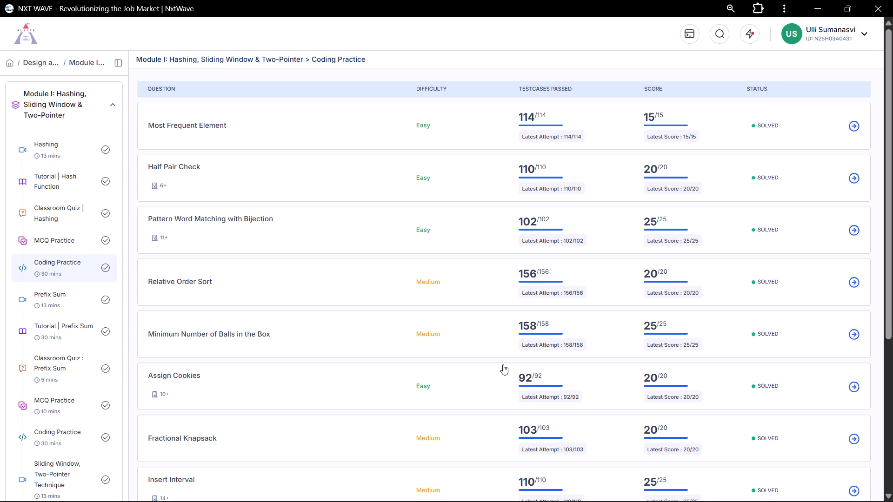
{"action": "scroll", "coordinate": [503, 364], "scroll_direction": "down", "scroll_amount": 5}
{"action": "left_click", "coordinate": [485, 264]}
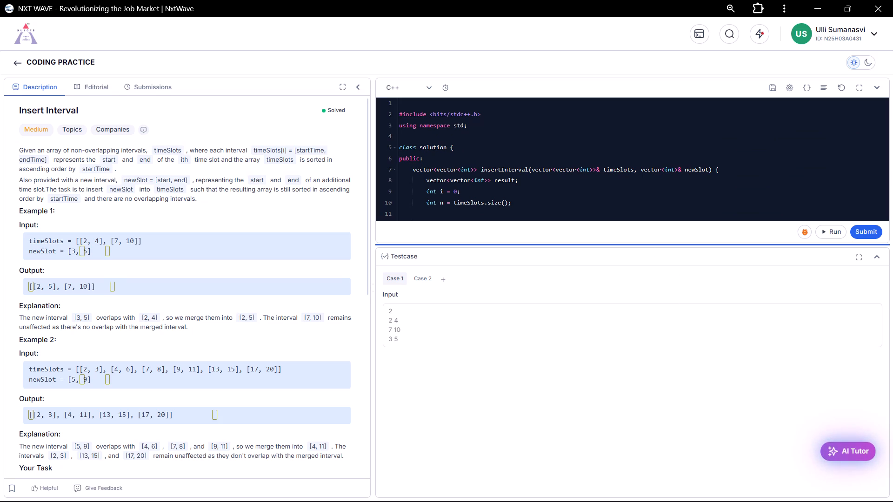
Enlarge the code editor, capture the whole screen with the Insert Interval problem and code, and paste it at "8." in Word.
{"action": "left_click_drag", "start_coordinate": [652, 244], "coordinate": [656, 482]}
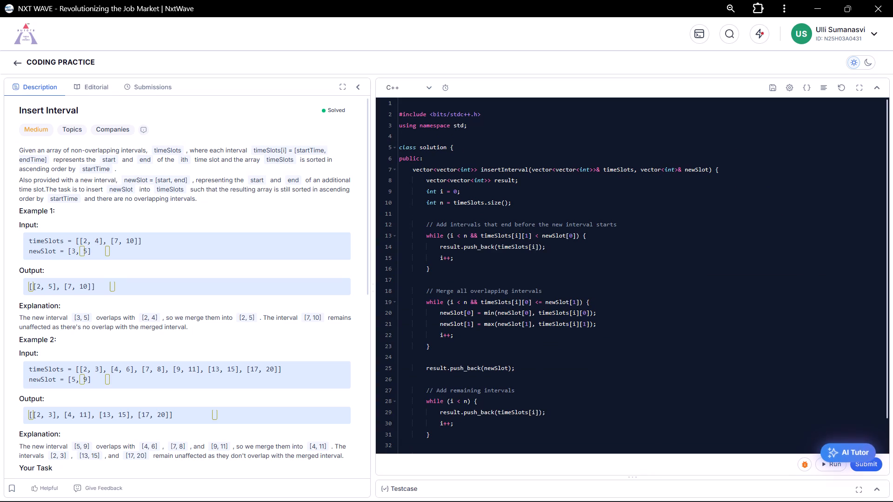
{"action": "key", "text": "shift+super+s"}
{"action": "left_click_drag", "start_coordinate": [0, 0], "coordinate": [892, 501]}
{"action": "key", "text": "alt+Tab"}
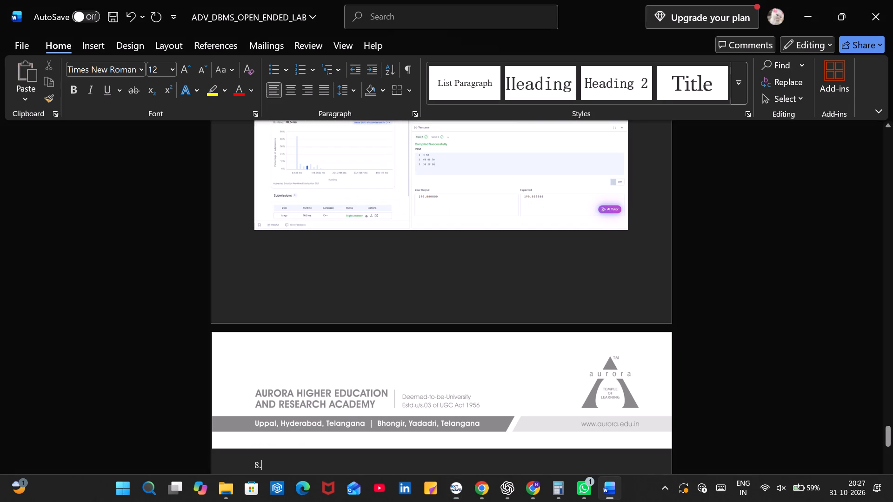
{"action": "key", "text": "ctrl+v"}
Return to NxtWave, run the Insert Interval solution, enlarge the testcase area and submit the solution.
{"action": "key", "text": "alt+Tab"}
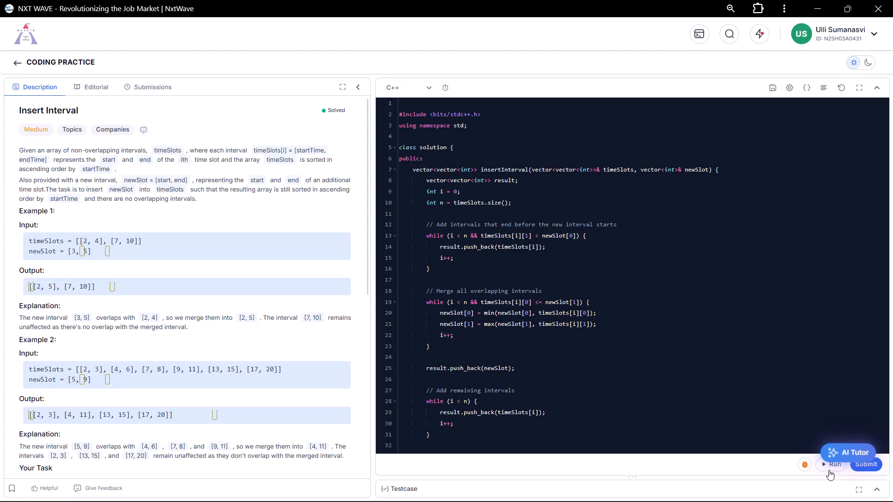
{"action": "left_click", "coordinate": [823, 467]}
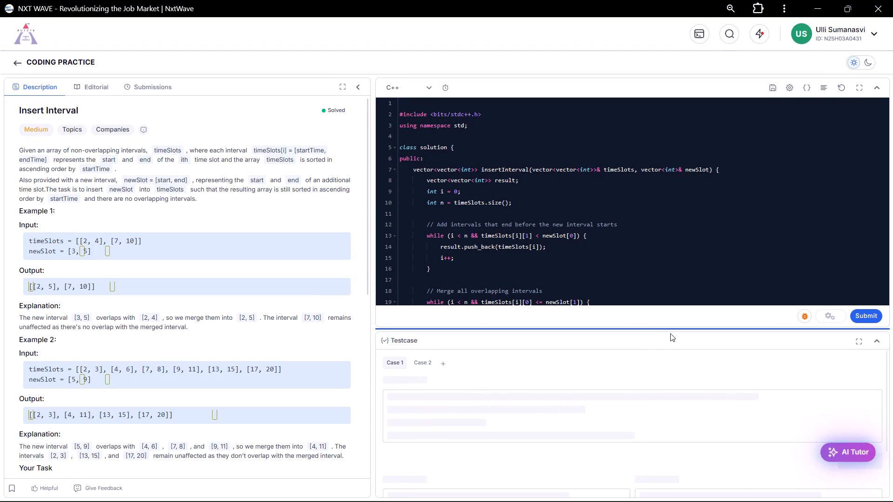
{"action": "left_click_drag", "start_coordinate": [652, 330], "coordinate": [640, 245]}
{"action": "left_click", "coordinate": [853, 222]}
{"action": "left_click", "coordinate": [858, 234]}
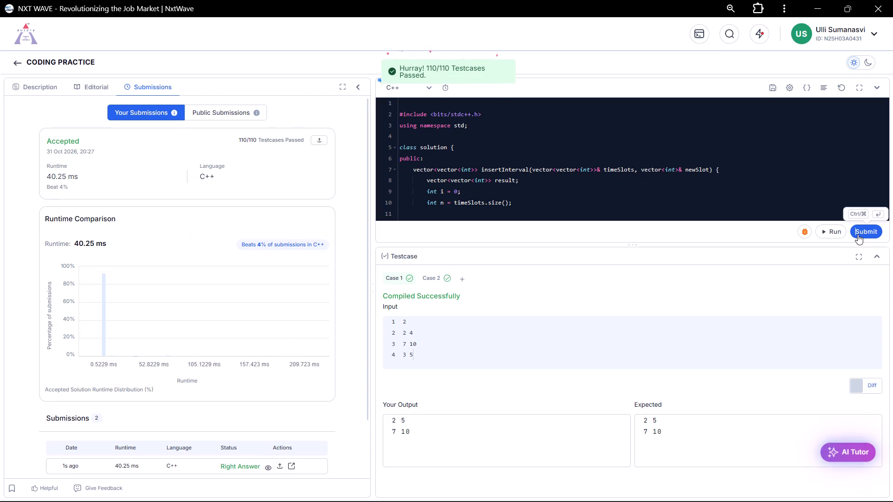
Capture the whole screen with the Insert Interval submission result and paste it below the problem screenshot in Word.
{"action": "key", "text": "shift+super+s"}
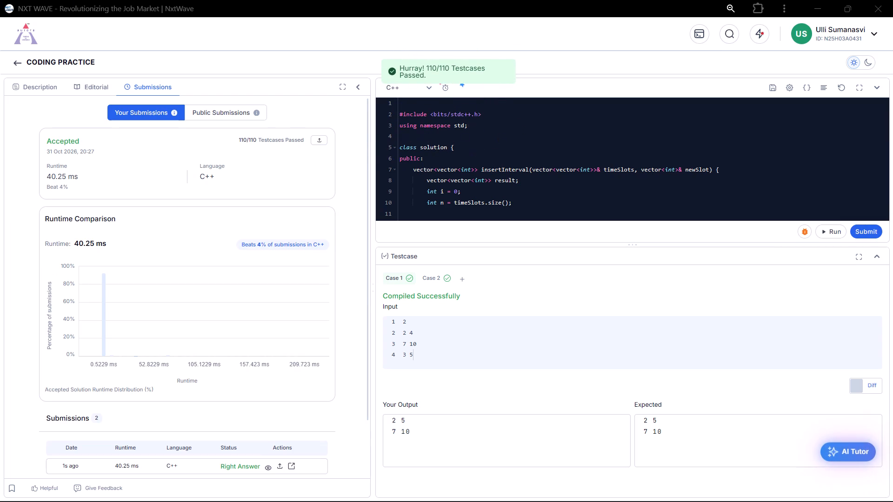
{"action": "left_click_drag", "start_coordinate": [0, 0], "coordinate": [892, 501]}
{"action": "key", "text": "alt+Tab"}
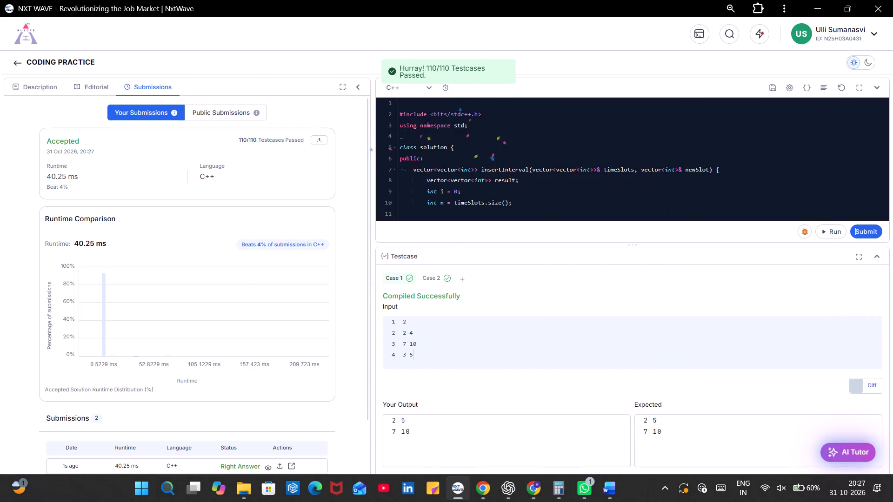
{"action": "key", "text": "ctrl+v"}
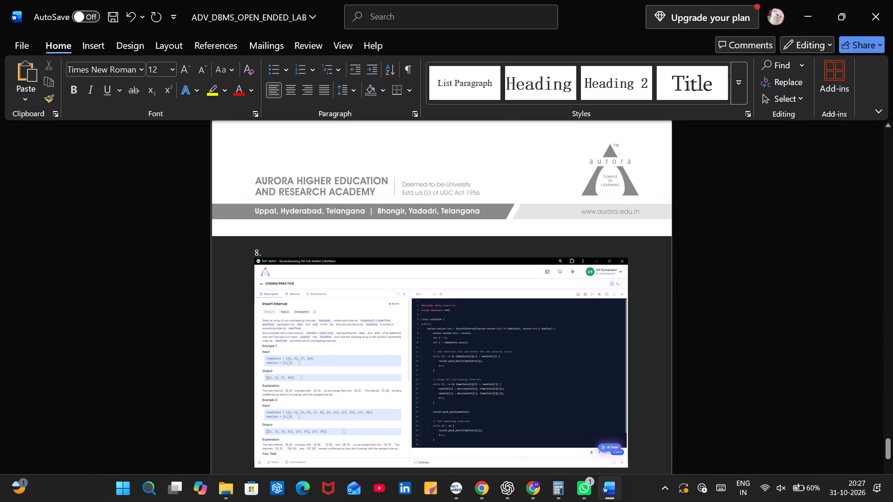
Add blank lines below the Insert Interval result screenshot to reach a new page and enter "9." there, followed by a new line.
{"action": "key", "text": "Return"}
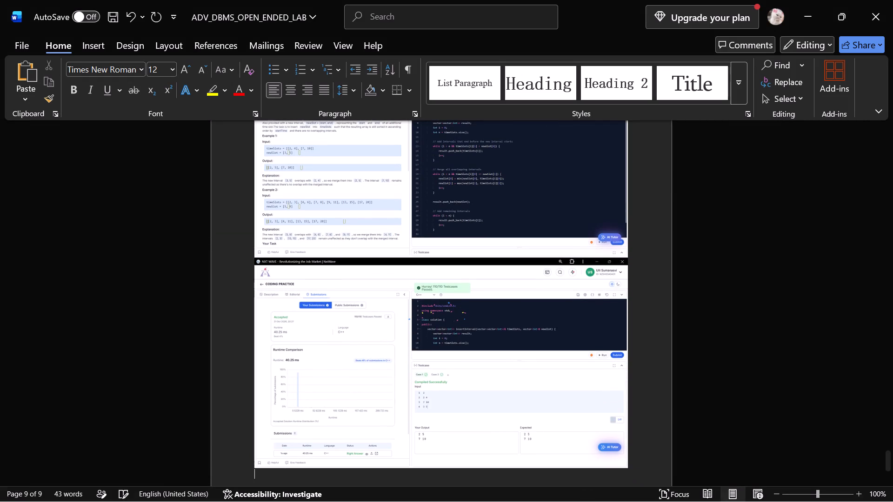
{"action": "key", "text": "Return"}
{"action": "key", "text": "Return"}
{"action": "key", "text": "Return"}
{"action": "key", "text": "Return"}
{"action": "type", "text": "9."}
{"action": "key", "text": "Return"}
Switch to NxtWave, go back to the question list and open the Jump Game problem.
{"action": "key", "text": "alt+Tab"}
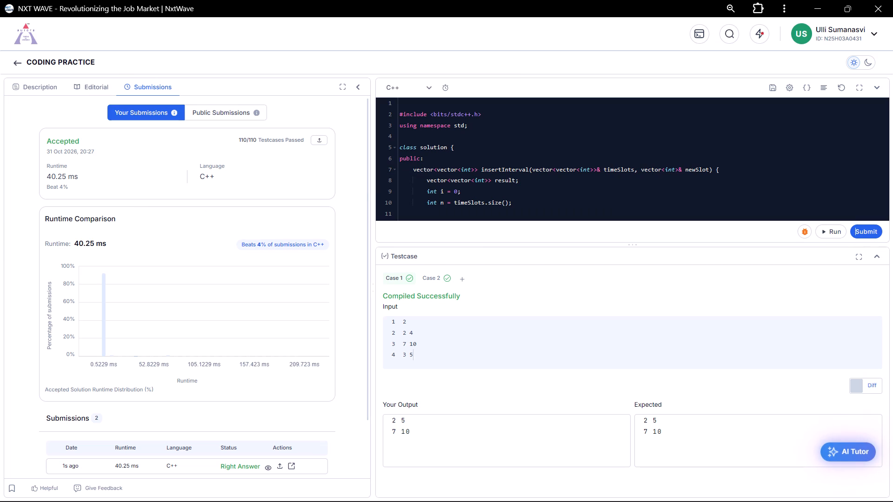
{"action": "left_click", "coordinate": [20, 63]}
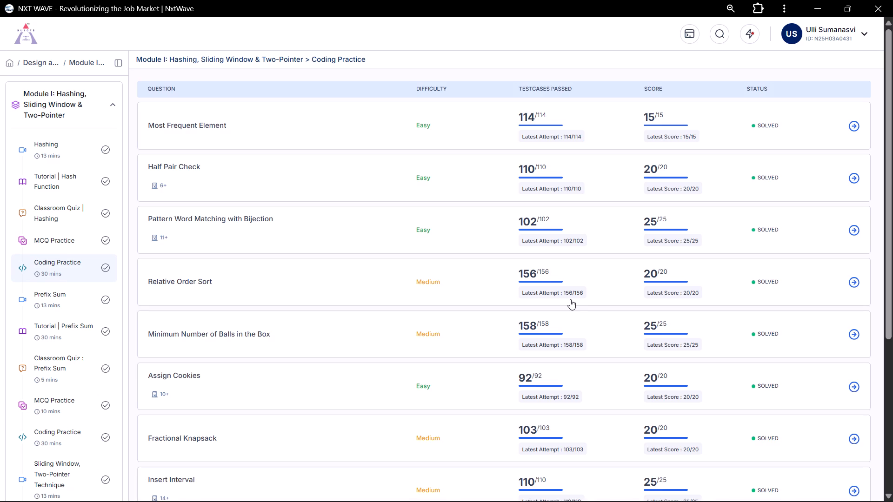
{"action": "scroll", "coordinate": [570, 299], "scroll_direction": "down", "scroll_amount": 6}
{"action": "left_click", "coordinate": [566, 299]}
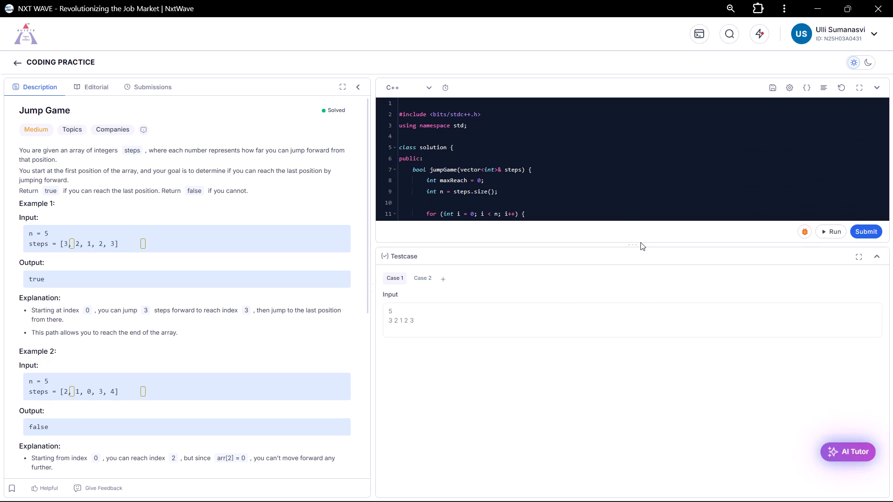
Enlarge the code editor, capture the whole screen with the Jump Game problem and code, and paste it under "9." in Word.
{"action": "left_click_drag", "start_coordinate": [639, 246], "coordinate": [660, 456]}
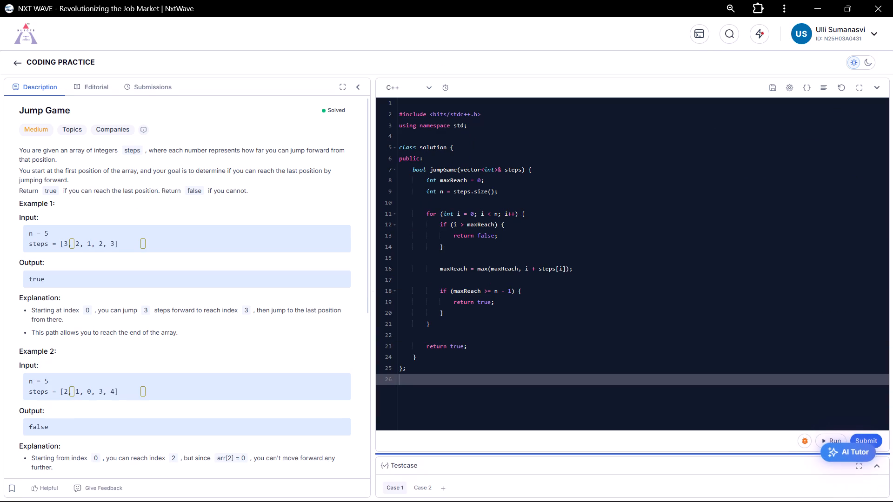
{"action": "left_click_drag", "start_coordinate": [660, 456], "coordinate": [660, 455]}
{"action": "key", "text": "shift+super+s"}
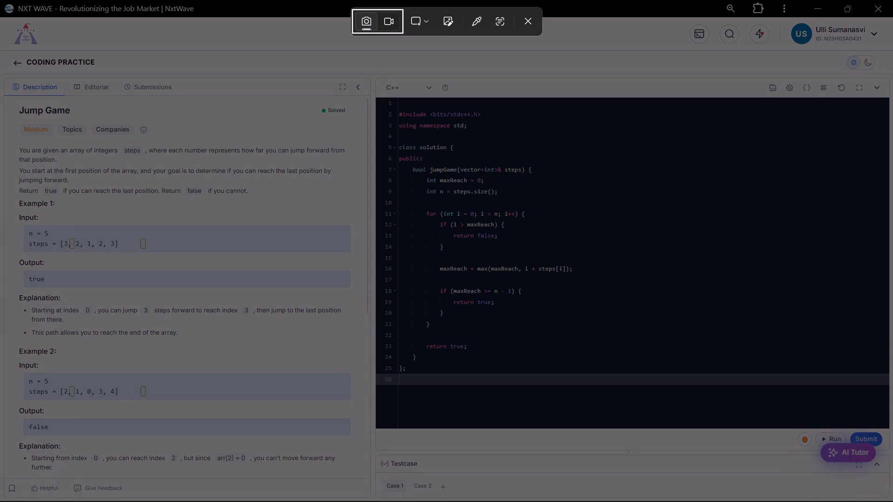
{"action": "left_click_drag", "start_coordinate": [0, 0], "coordinate": [892, 501]}
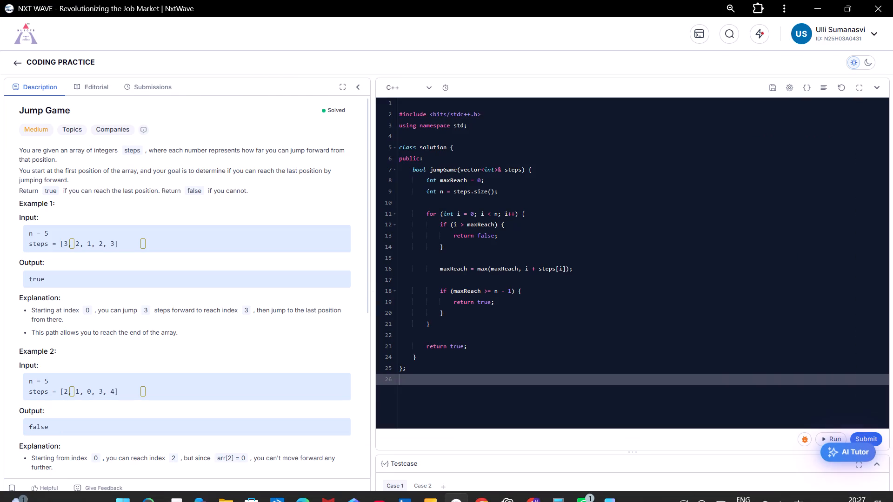
{"action": "key", "text": "alt+Tab"}
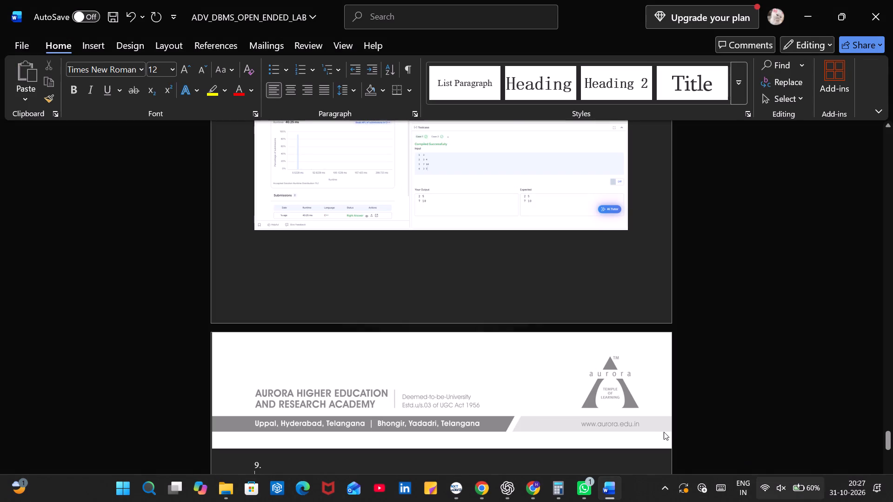
{"action": "key", "text": "ctrl+v"}
{"action": "key", "text": "Return"}
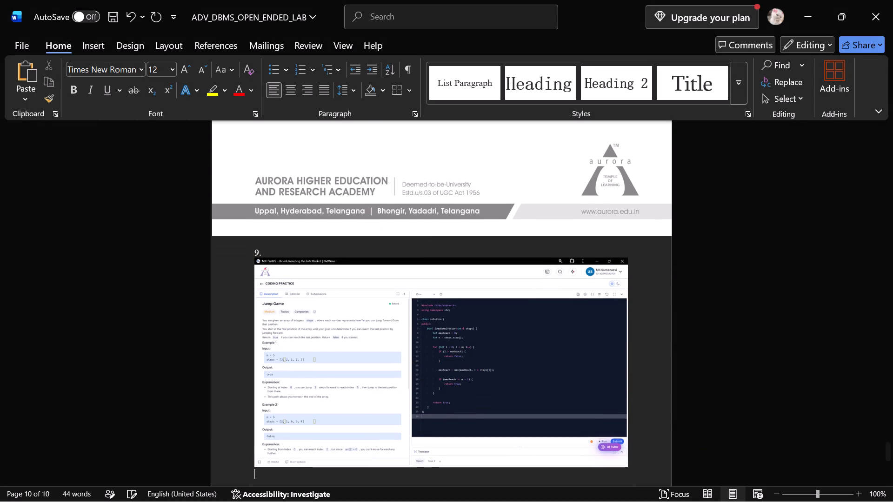
Return to NxtWave, run and submit the Jump Game solution, and enlarge the testcase area to show the outputs.
{"action": "key", "text": "alt+Tab"}
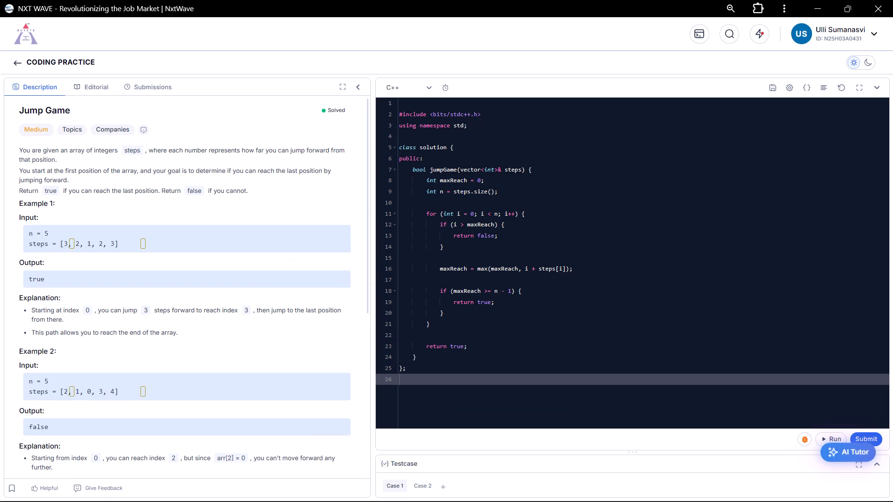
{"action": "left_click", "coordinate": [821, 438]}
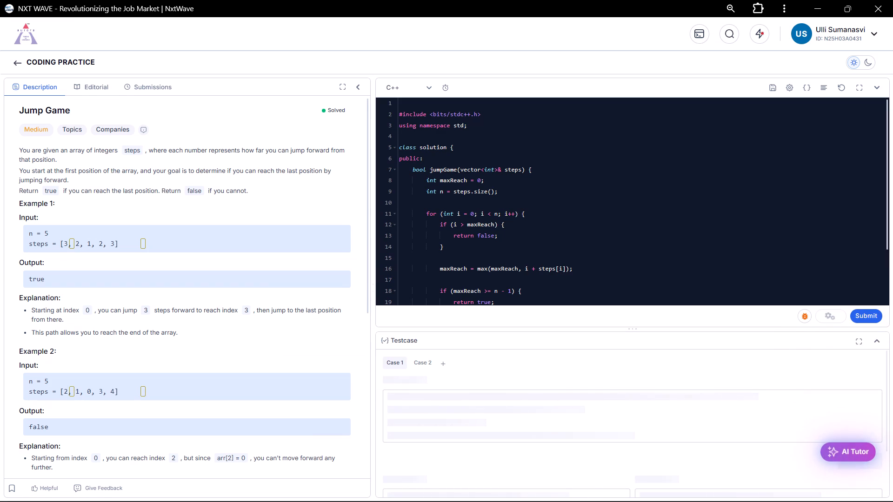
{"action": "left_click", "coordinate": [857, 316]}
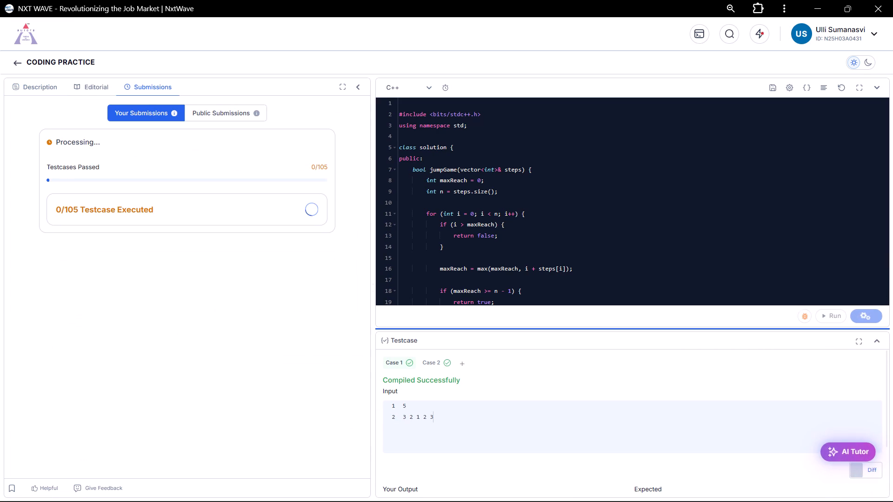
{"action": "left_click_drag", "start_coordinate": [628, 327], "coordinate": [613, 267]}
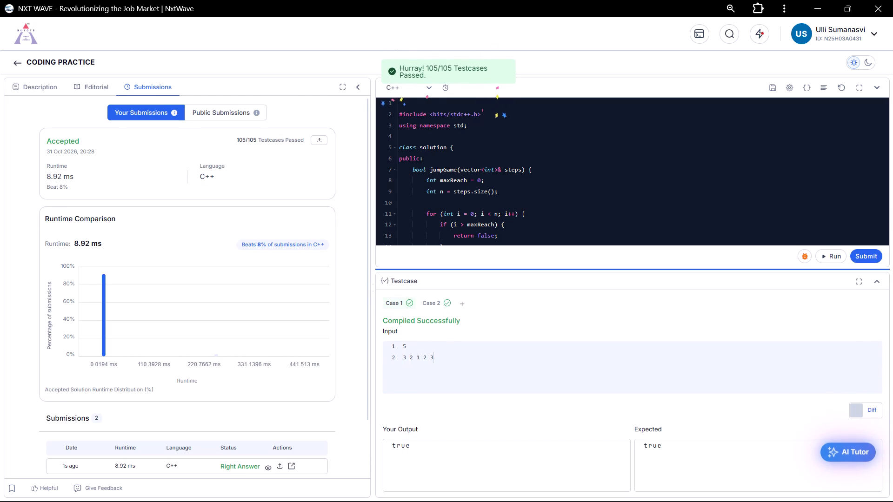
Capture the whole screen with the Jump Game submission result and paste it below the code screenshot in Word.
{"action": "key", "text": "shift+super+s"}
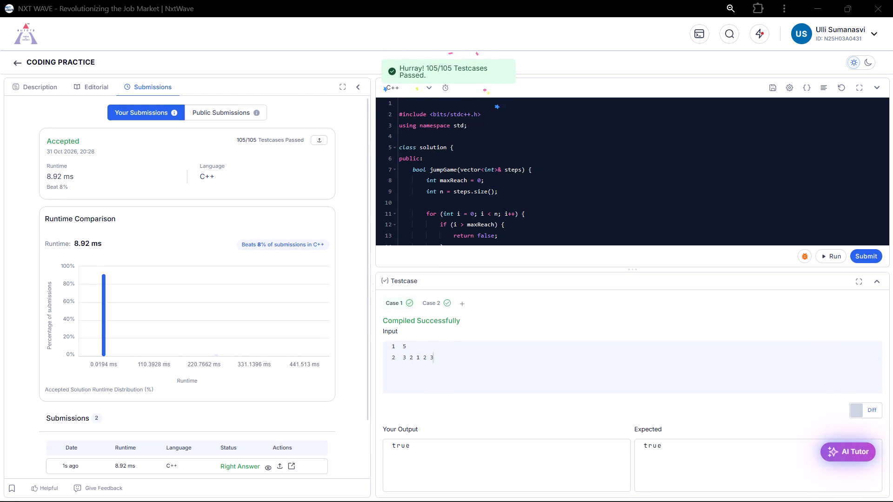
{"action": "left_click_drag", "start_coordinate": [0, 0], "coordinate": [892, 501]}
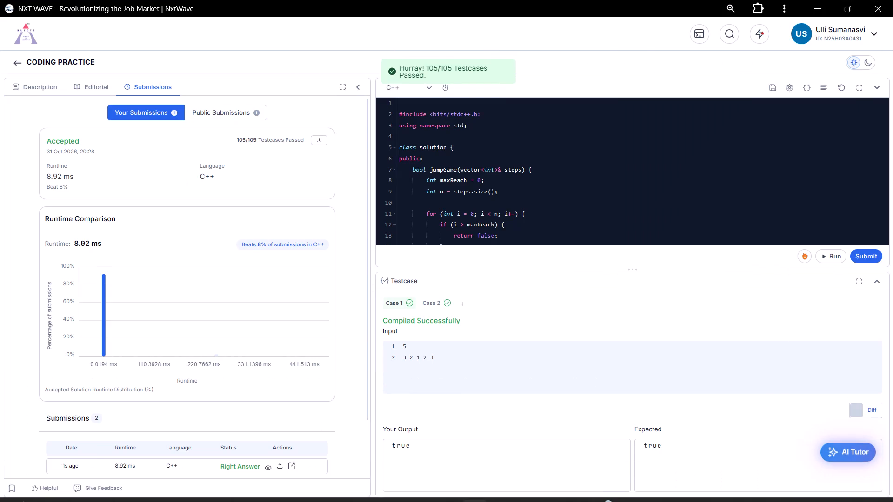
{"action": "key", "text": "alt+Tab"}
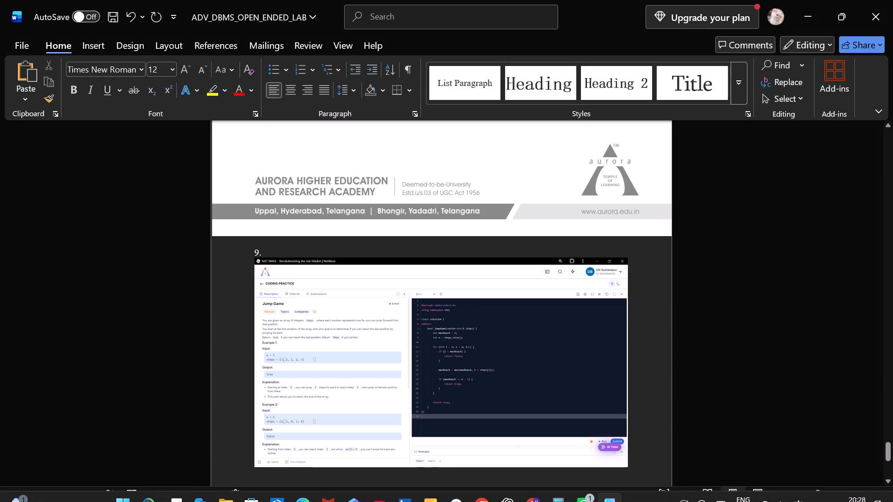
{"action": "key", "text": "ctrl+v"}
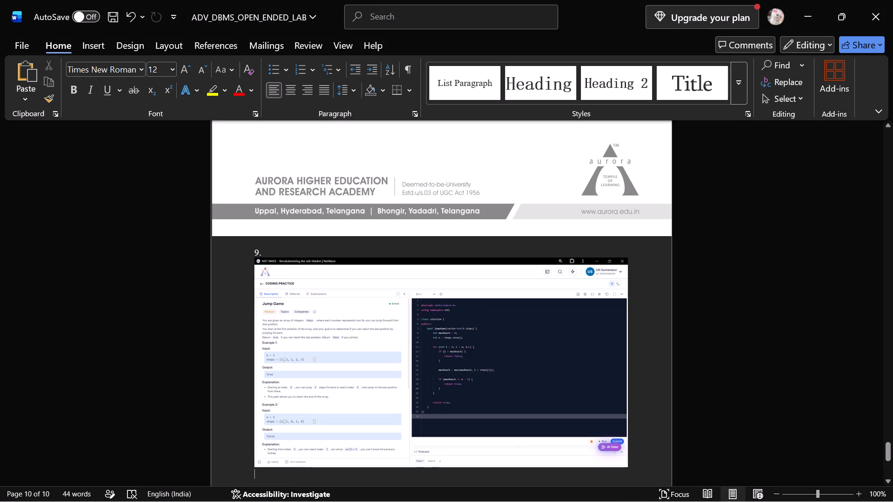
{"action": "key", "text": "ctrl+v"}
Add blank lines below the Jump Game result screenshot to reach a new page and enter "10." there, followed by a new line.
{"action": "scroll", "coordinate": [753, 426], "scroll_direction": "down", "scroll_amount": 1}
{"action": "key", "text": "Return"}
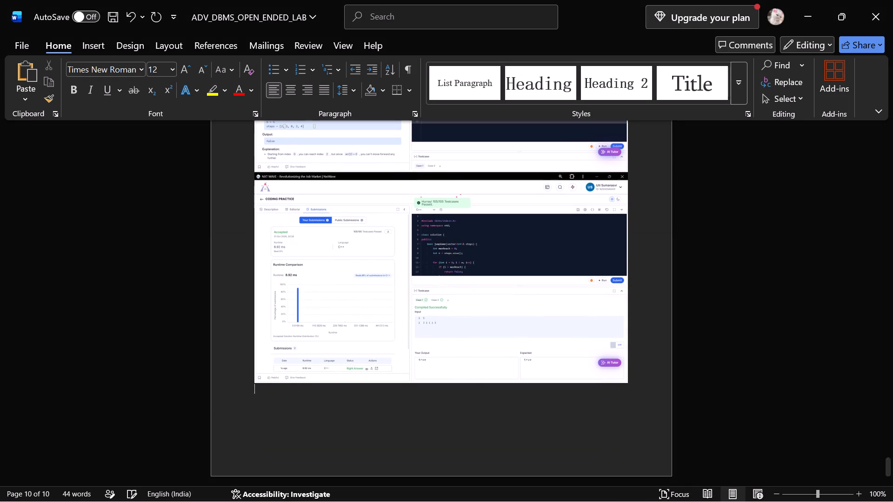
{"action": "key", "text": "Return"}
{"action": "key", "text": "Return"}
{"action": "key", "text": "Return"}
{"action": "key", "text": "Return"}
{"action": "type", "text": "10."}
{"action": "key", "text": "Return"}
Switch to NxtWave, go back to the question list and open the Minimum Boats Required problem.
{"action": "key", "text": "alt+Tab"}
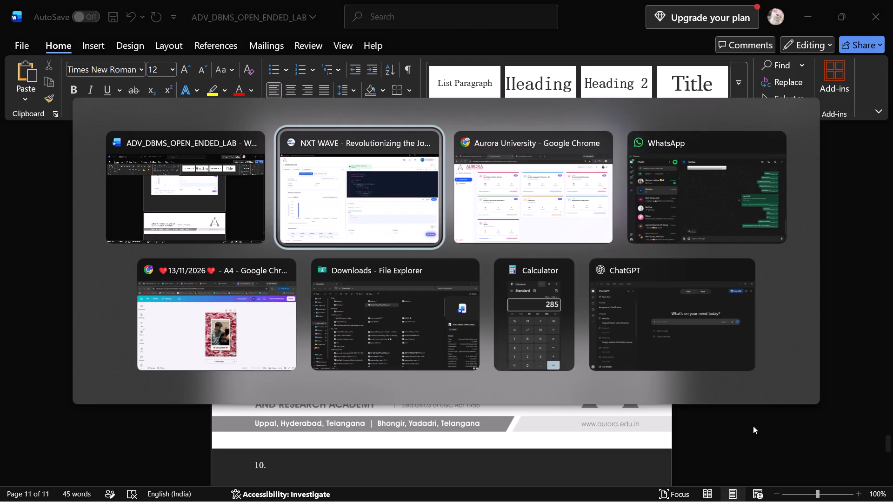
{"action": "left_click", "coordinate": [20, 60]}
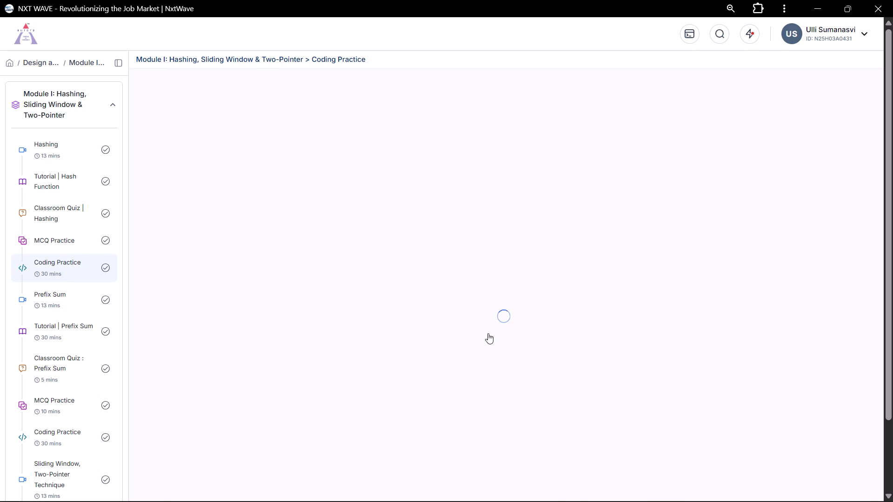
{"action": "scroll", "coordinate": [489, 352], "scroll_direction": "down", "scroll_amount": 4}
{"action": "left_click", "coordinate": [486, 352]}
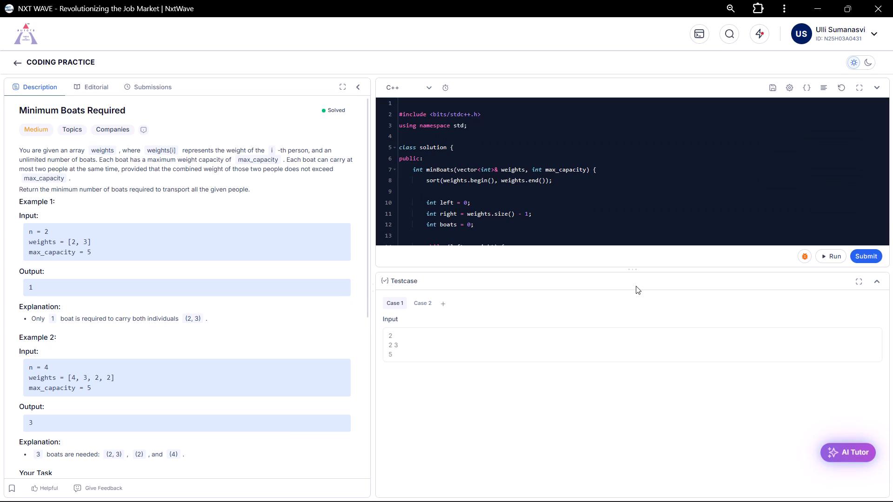
Enlarge the code editor, capture the whole screen with the Minimum Boats Required problem and code, and paste it under "10." in Word.
{"action": "left_click_drag", "start_coordinate": [633, 269], "coordinate": [650, 460]}
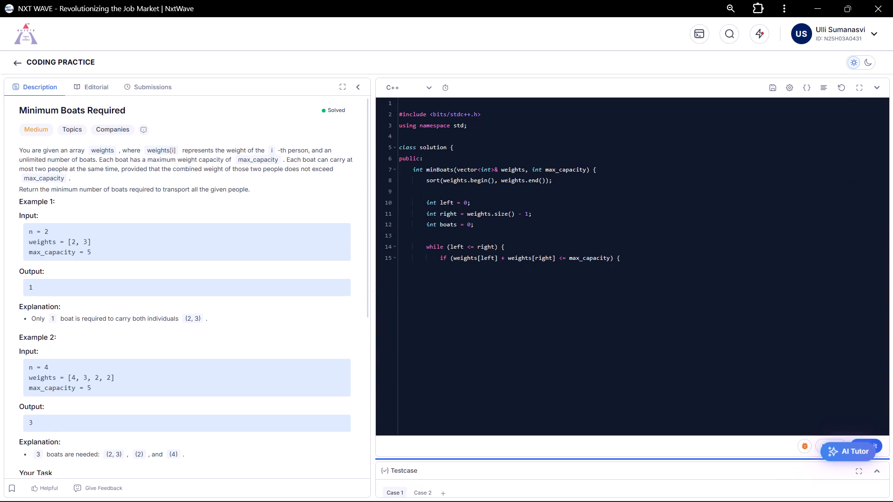
{"action": "key", "text": "shift+super+s"}
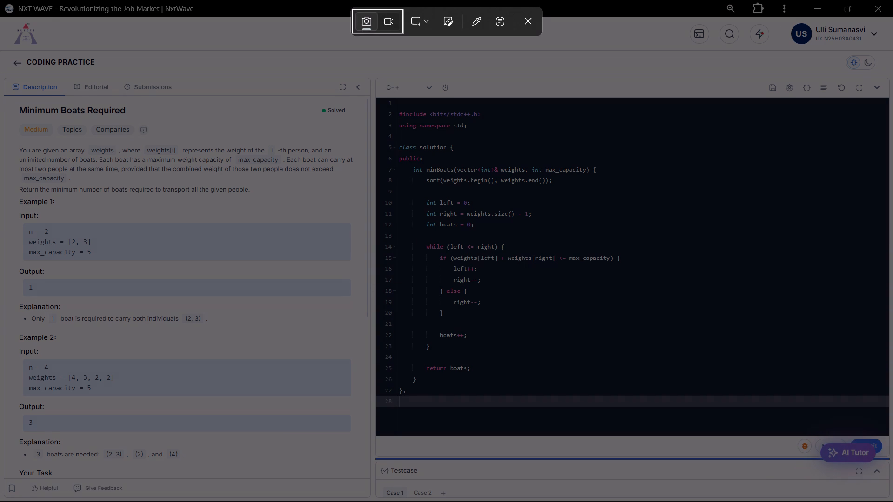
{"action": "left_click_drag", "start_coordinate": [0, 0], "coordinate": [892, 501]}
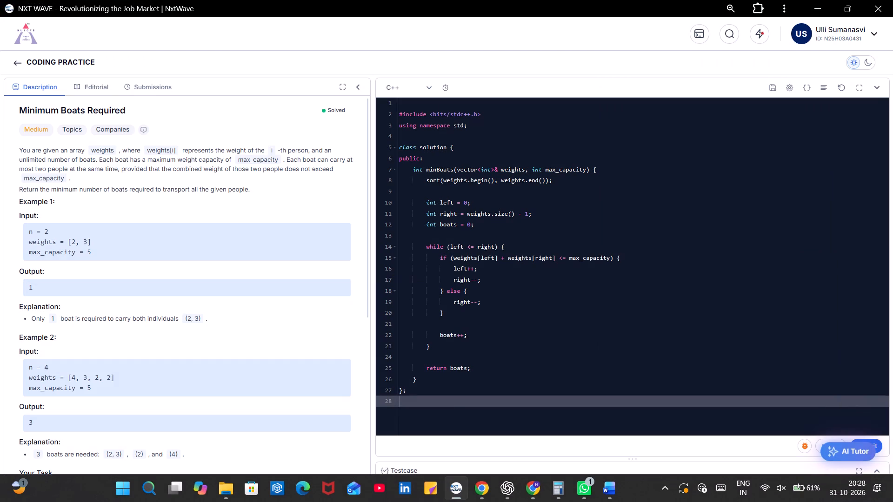
{"action": "key", "text": "alt+Tab"}
{"action": "key", "text": "ctrl+v"}
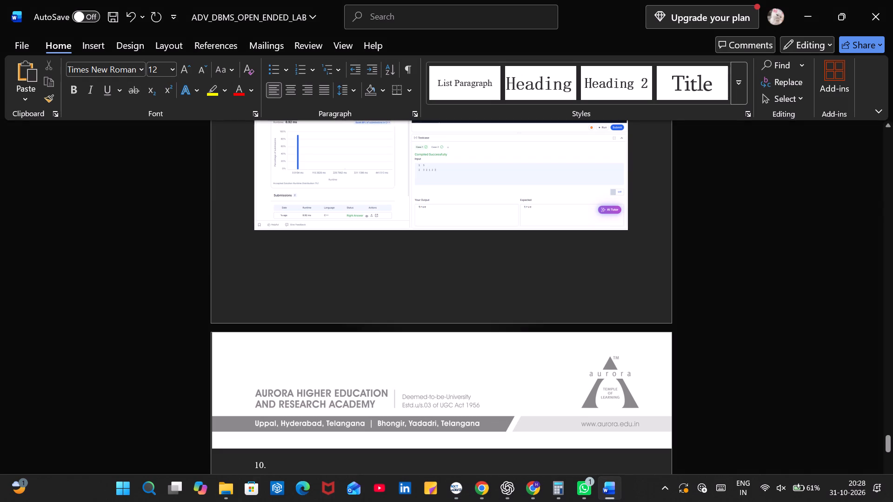
Return to NxtWave, run and submit the Minimum Boats Required solution, and enlarge the testcase area to show the outputs.
{"action": "key", "text": "alt+Tab"}
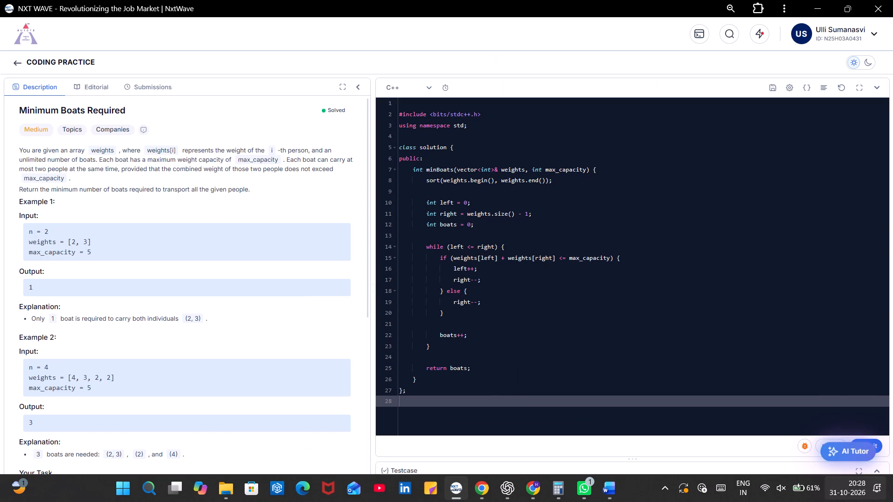
{"action": "left_click", "coordinate": [761, 462]}
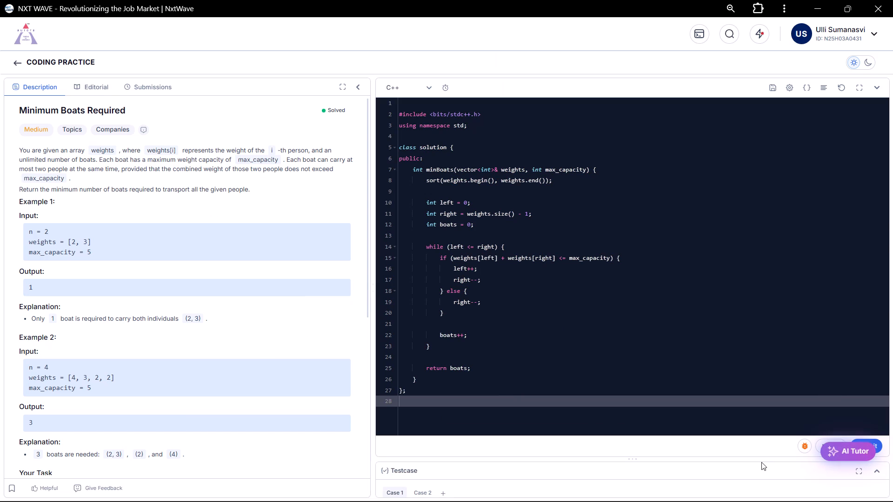
{"action": "left_click_drag", "start_coordinate": [759, 457], "coordinate": [737, 364]}
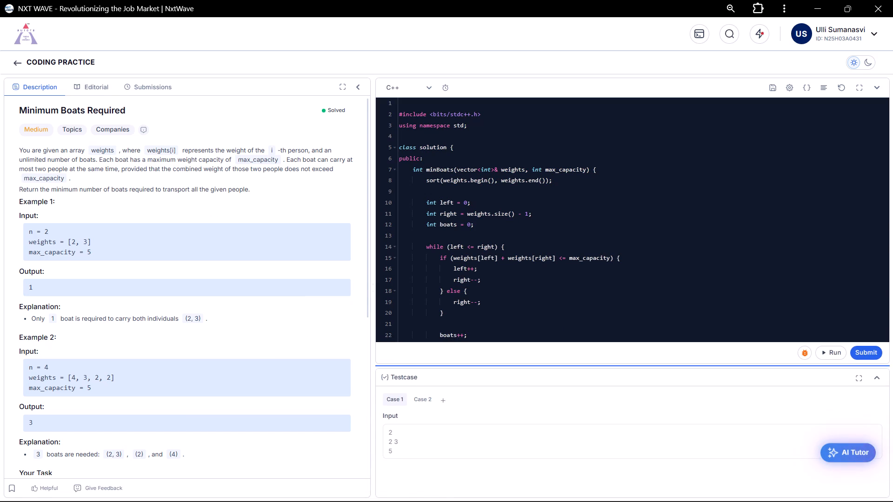
{"action": "left_click", "coordinate": [832, 354]}
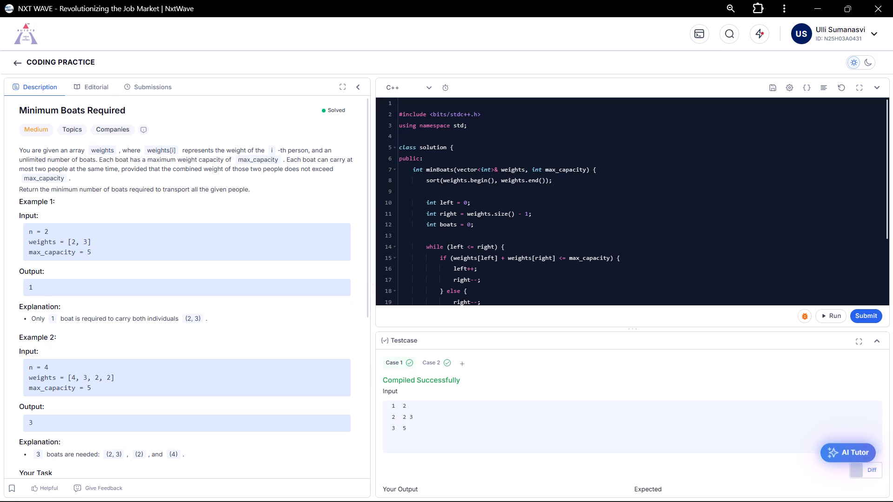
{"action": "left_click", "coordinate": [865, 326]}
{"action": "left_click", "coordinate": [866, 316]}
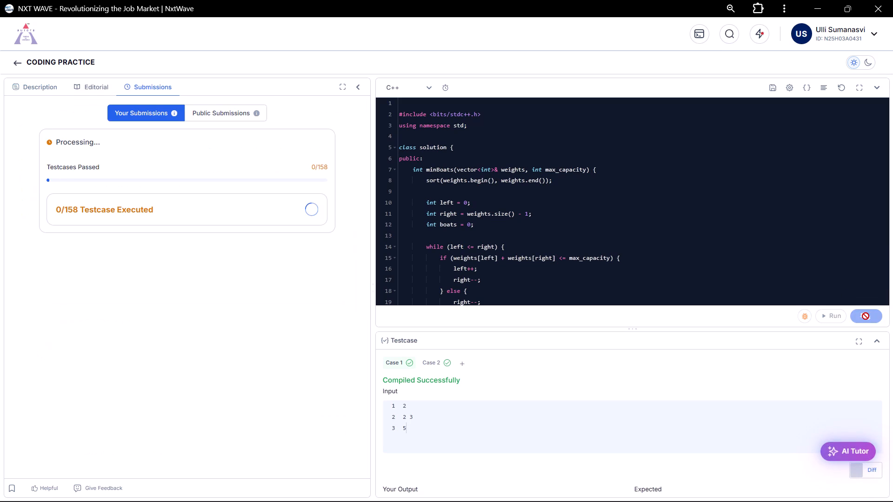
{"action": "left_click_drag", "start_coordinate": [643, 329], "coordinate": [632, 245]}
Capture the whole screen with the Minimum Boats Required submission result and paste it below the code screenshot in Word.
{"action": "key", "text": "shift+super+s"}
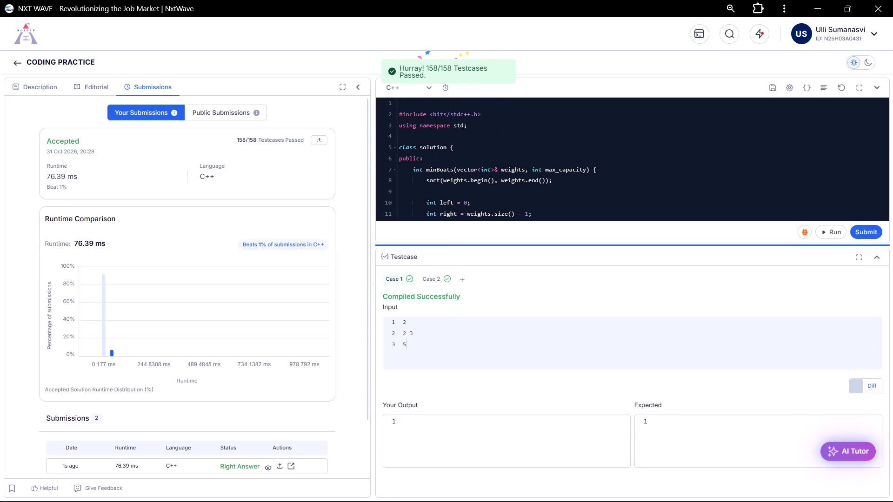
{"action": "left_click_drag", "start_coordinate": [0, 0], "coordinate": [691, 376]}
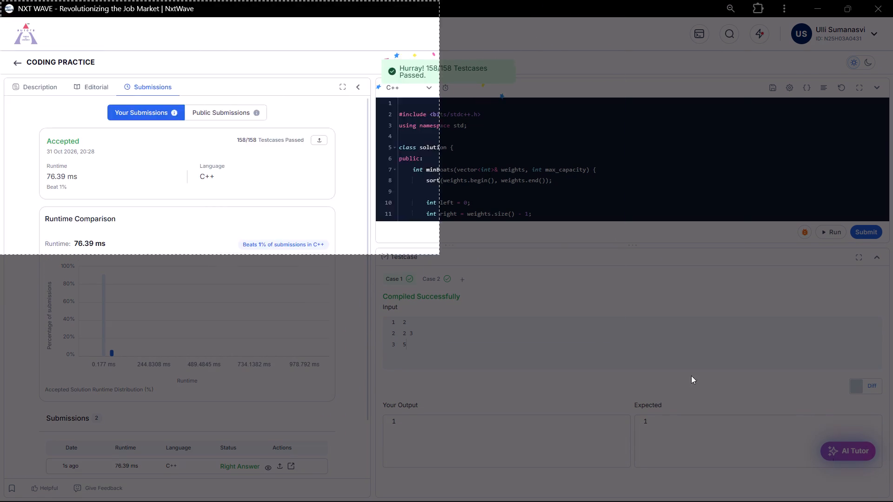
{"action": "left_click_drag", "start_coordinate": [691, 376], "coordinate": [892, 501]}
{"action": "key", "text": "alt+Tab"}
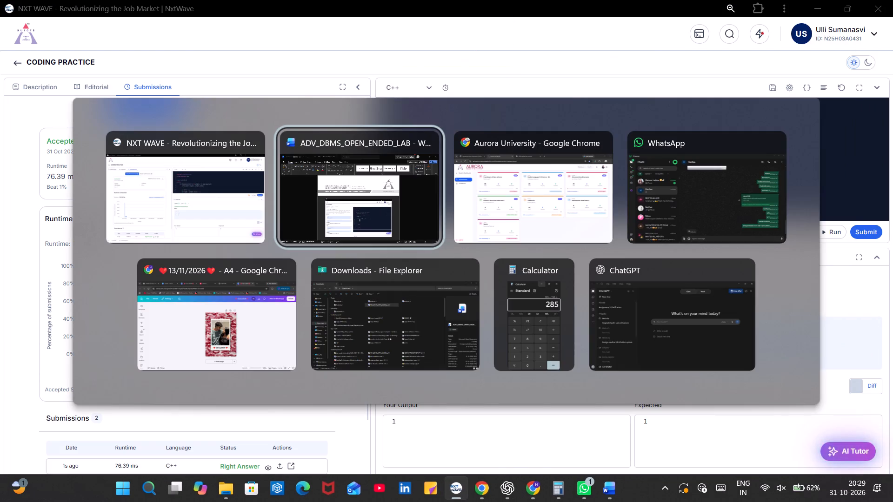
{"action": "key", "text": "ctrl+v"}
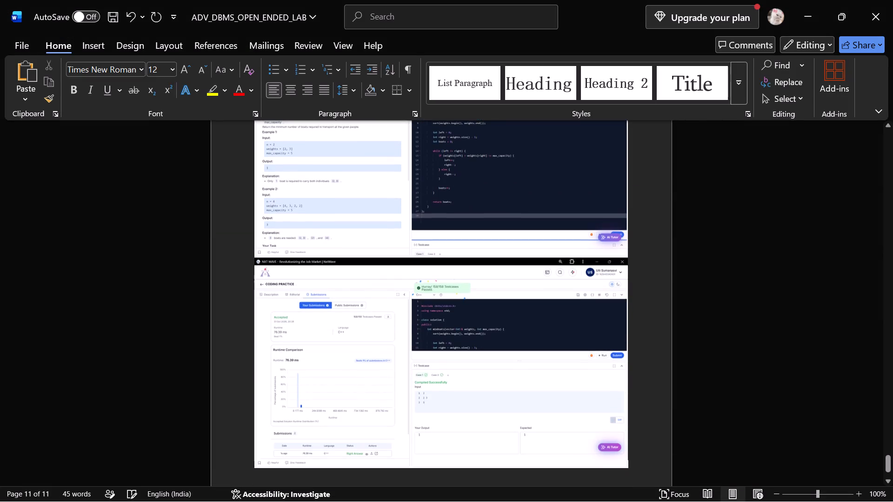
Save the completed lab document under its current name.
{"action": "scroll", "coordinate": [743, 451], "scroll_direction": "down", "scroll_amount": 4}
{"action": "scroll", "coordinate": [743, 451], "scroll_direction": "up", "scroll_amount": 12}
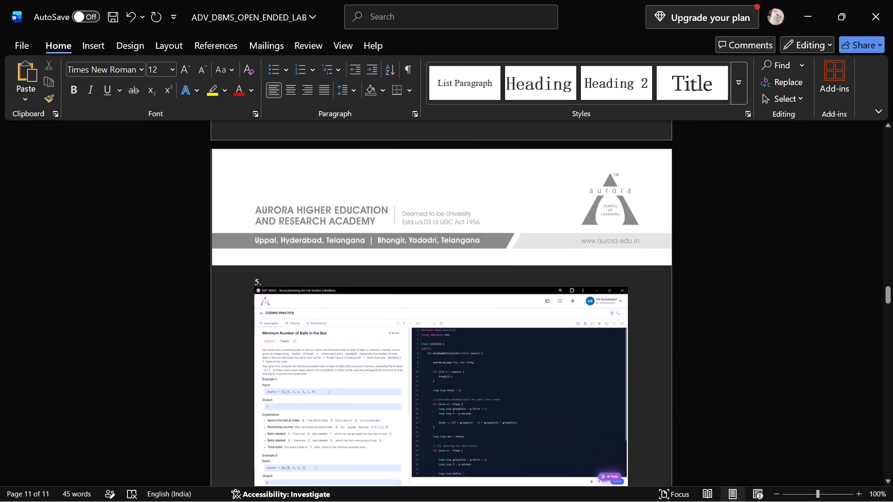
{"action": "scroll", "coordinate": [743, 451], "scroll_direction": "up", "scroll_amount": 12}
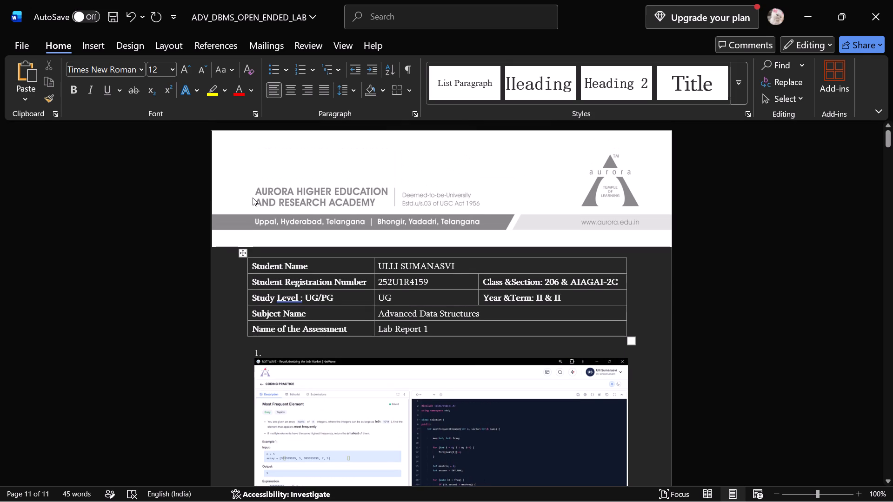
{"action": "key", "text": "ctrl+s"}
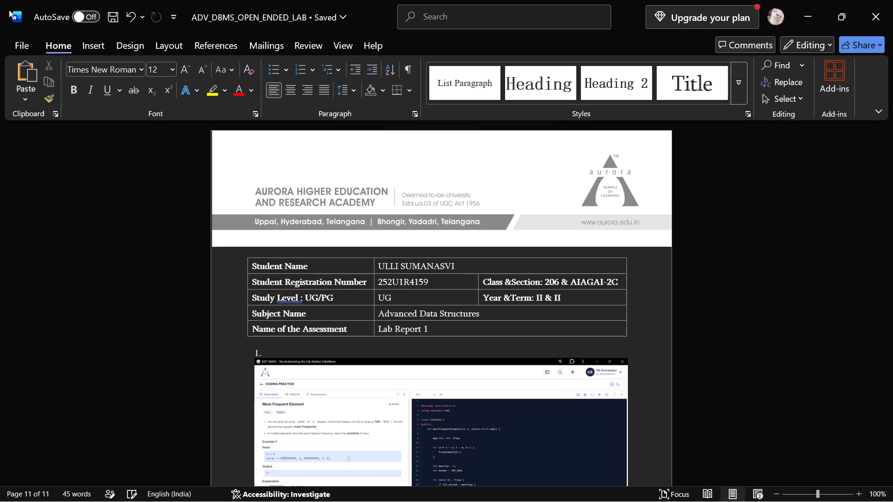
Save the document under the new name C++_1 as a Word Document in the Downloads folder, and close it.
{"action": "left_click", "coordinate": [27, 43]}
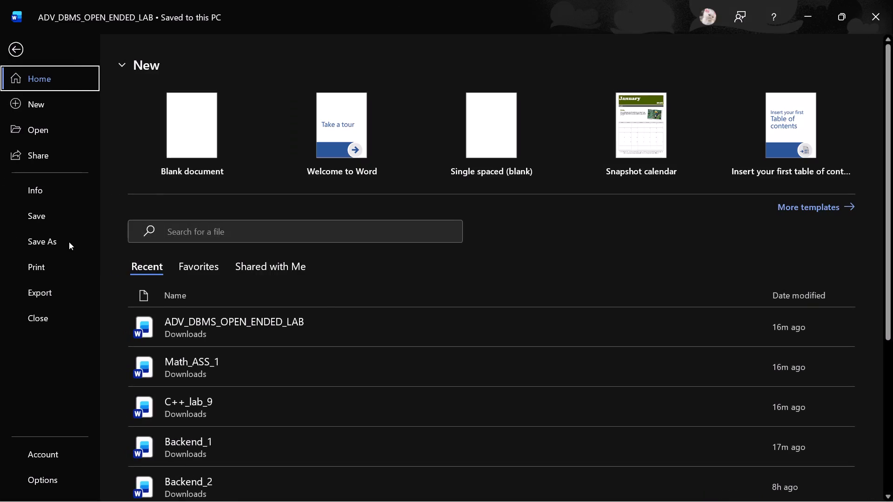
{"action": "left_click", "coordinate": [69, 242]}
{"action": "left_click", "coordinate": [412, 166]}
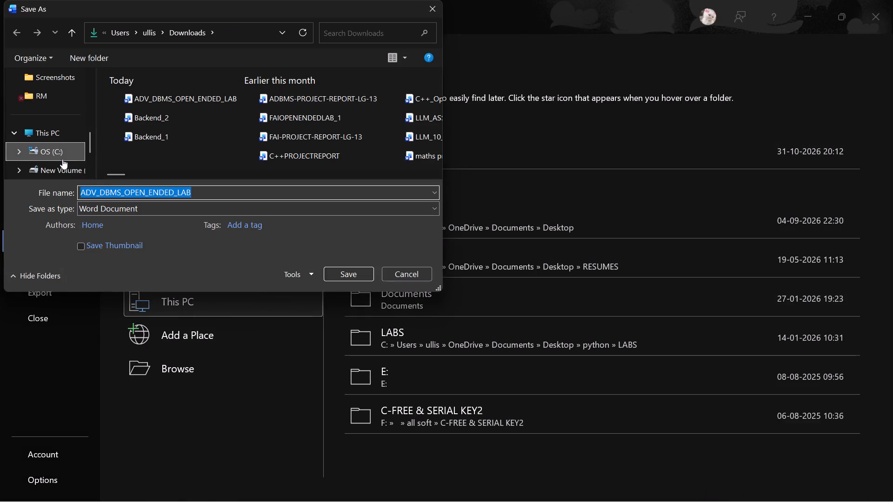
{"action": "scroll", "coordinate": [62, 159], "scroll_direction": "down", "scroll_amount": 1}
{"action": "scroll", "coordinate": [62, 159], "scroll_direction": "up", "scroll_amount": 1}
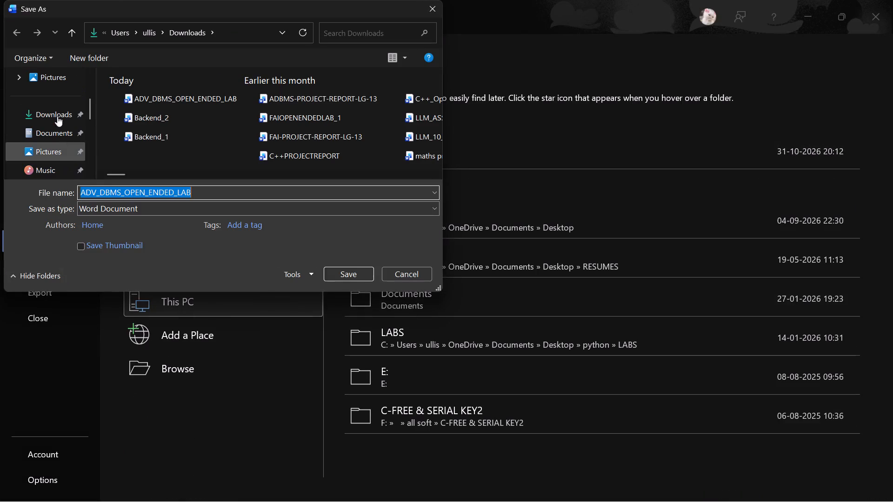
{"action": "left_click", "coordinate": [54, 105]}
{"action": "left_click", "coordinate": [55, 114]}
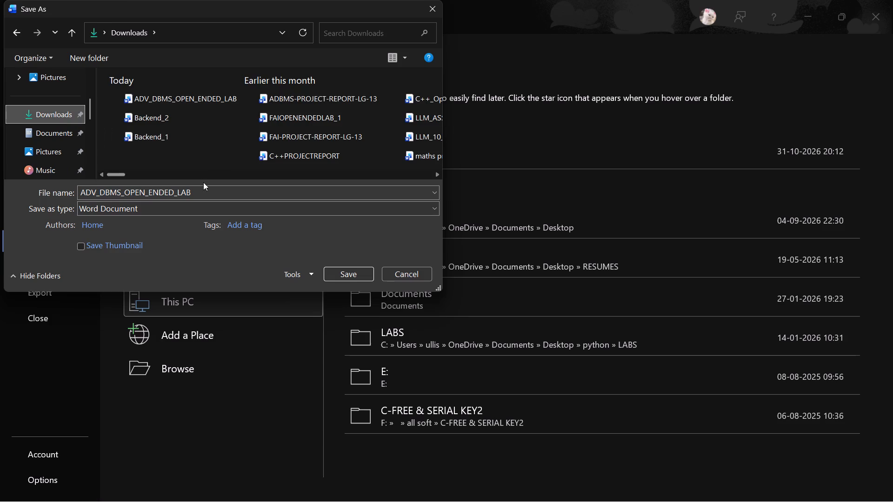
{"action": "left_click", "coordinate": [206, 191]}
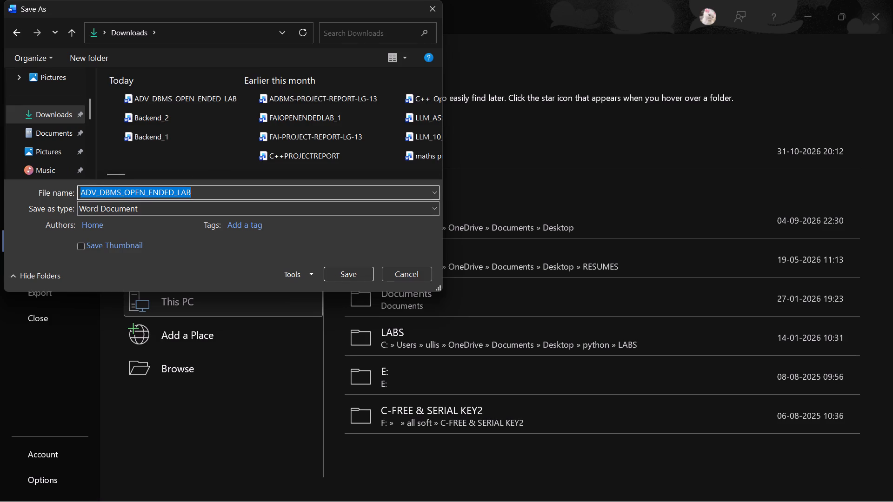
{"action": "type", "text": "C++"}
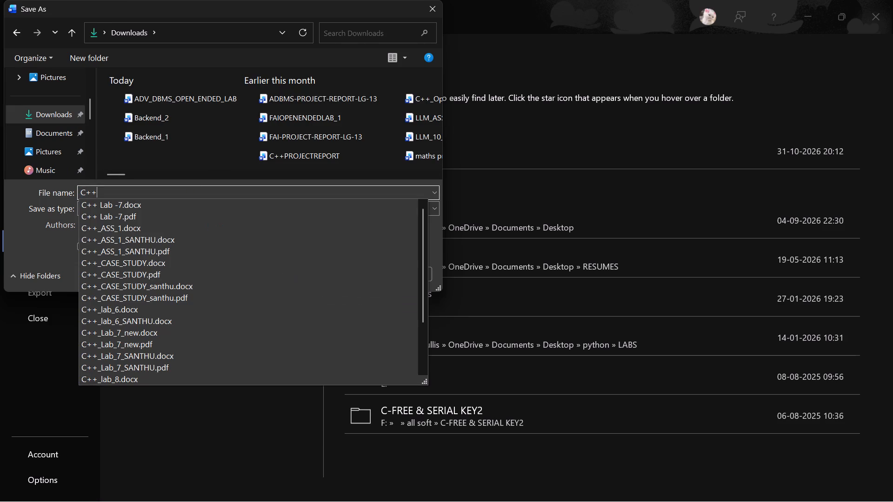
{"action": "type", "text": "_1"}
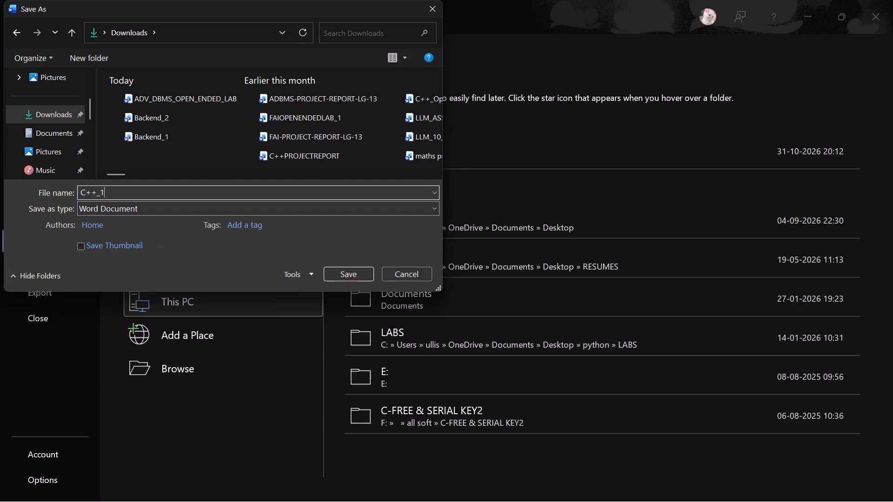
{"action": "key", "text": "Return"}
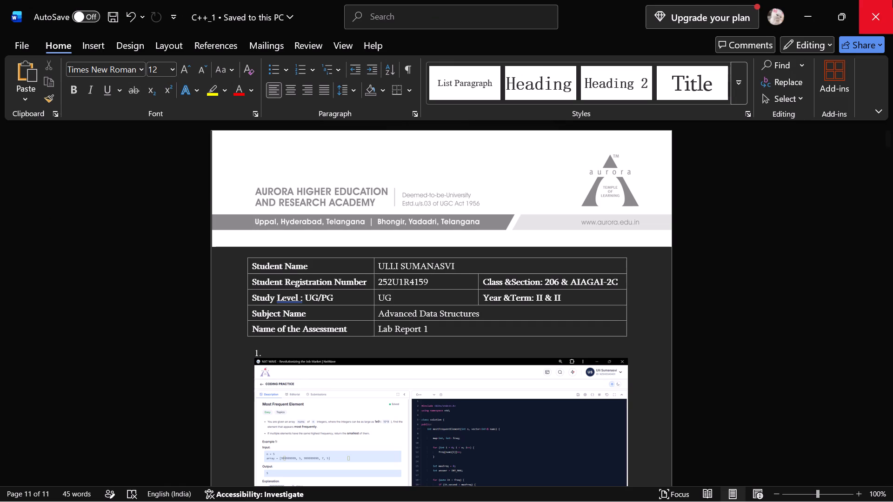
{"action": "left_click", "coordinate": [892, 0]}
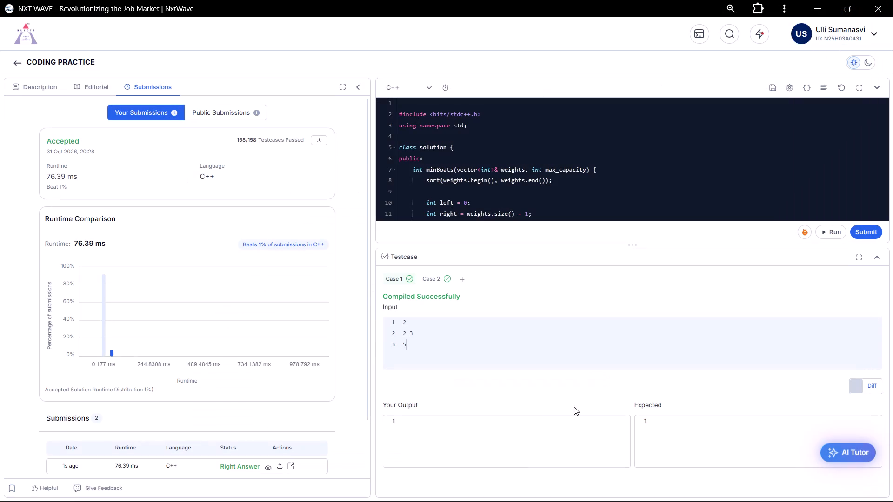
Switch to the other Chrome window and open iLovePDF's Word to PDF converter in a new tab.
{"action": "left_click", "coordinate": [514, 494]}
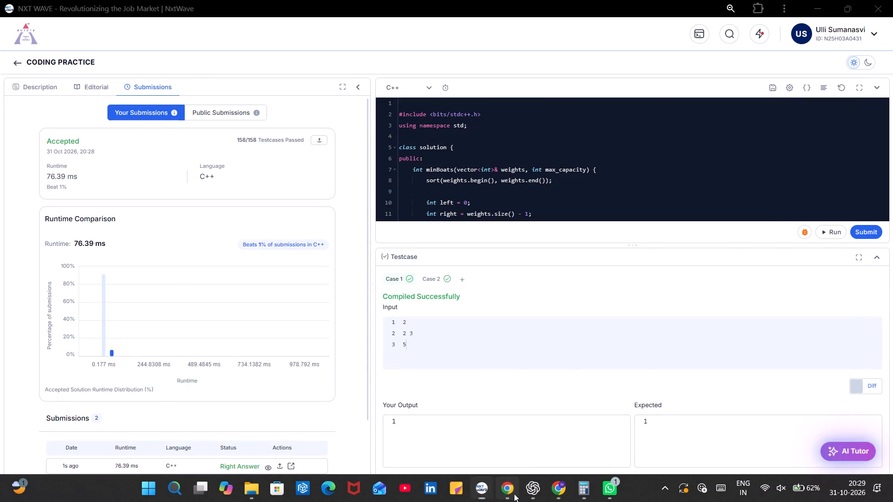
{"action": "left_click", "coordinate": [513, 10]}
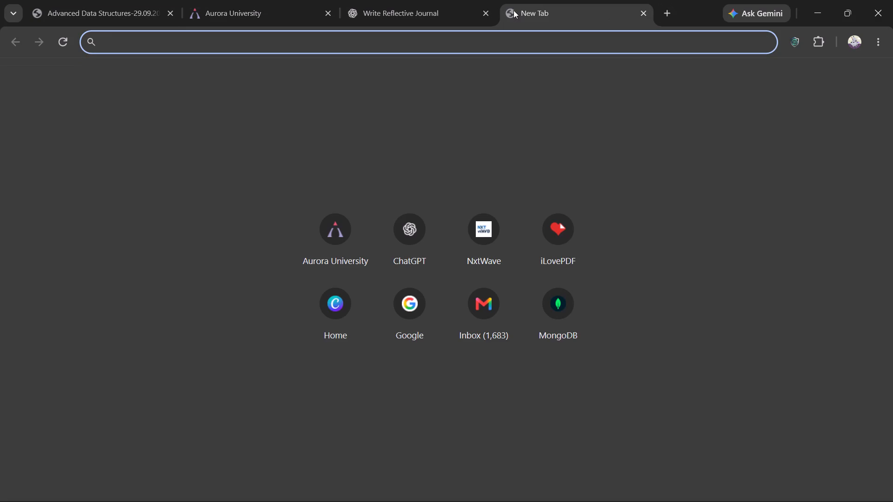
{"action": "key", "text": "i"}
{"action": "left_click", "coordinate": [614, 320]}
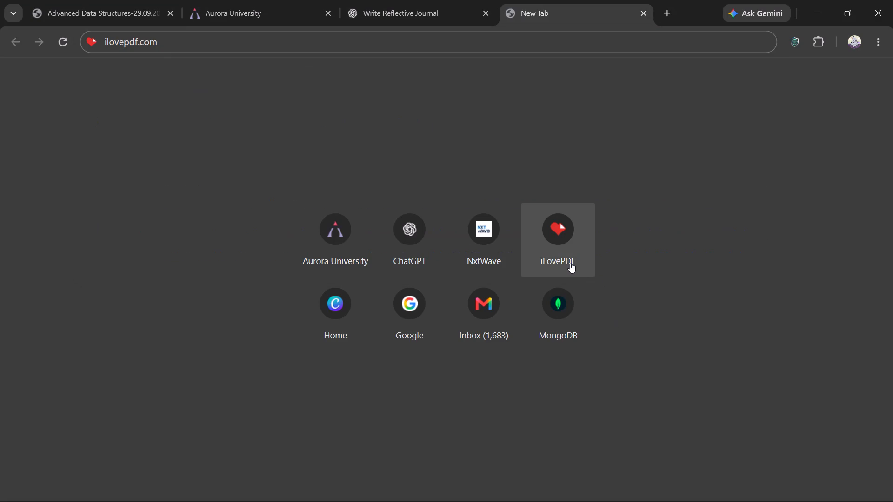
{"action": "left_click", "coordinate": [568, 263]}
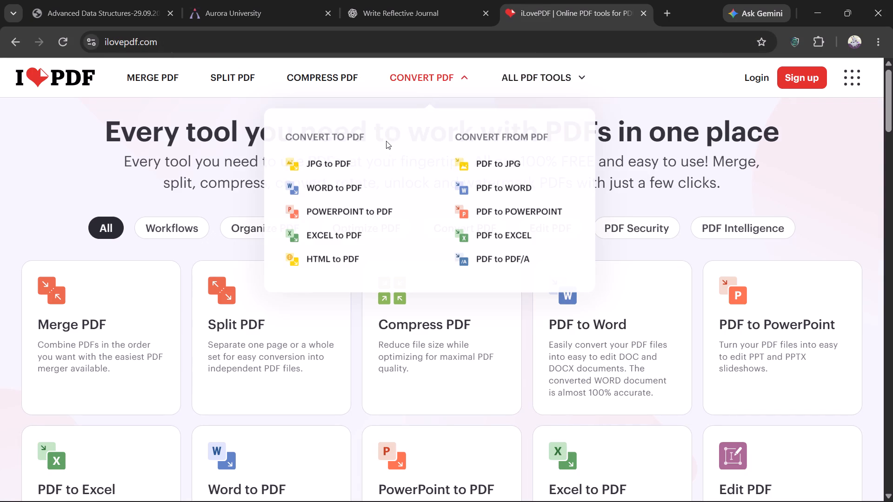
{"action": "left_click", "coordinate": [373, 179]}
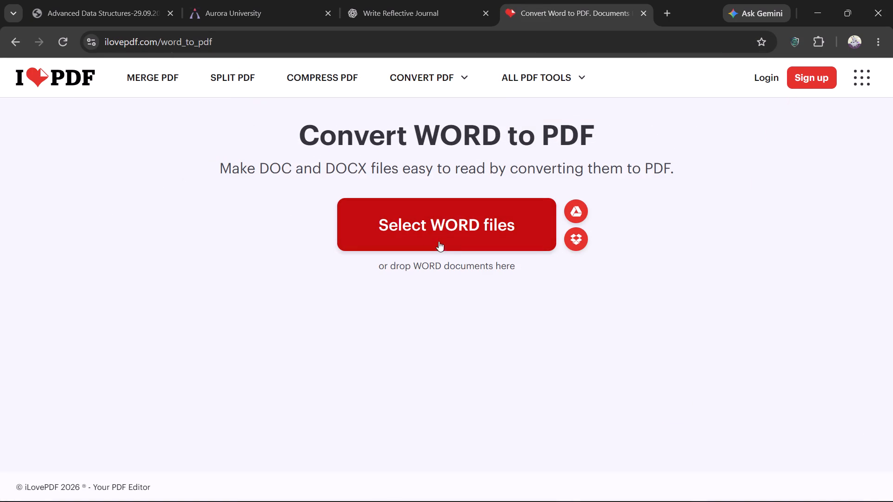
Select the C++_1 Word document from the Downloads folder and start its conversion to PDF.
{"action": "left_click", "coordinate": [439, 238]}
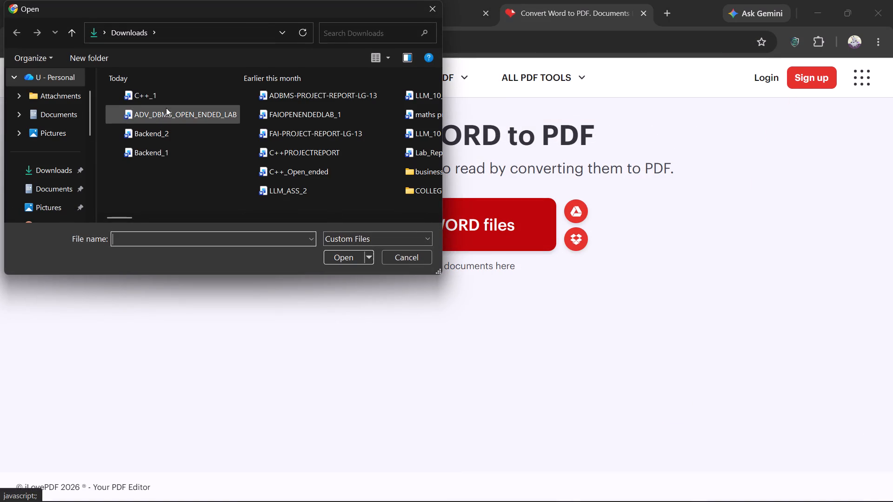
{"action": "left_click", "coordinate": [166, 98]}
{"action": "left_click", "coordinate": [347, 255]}
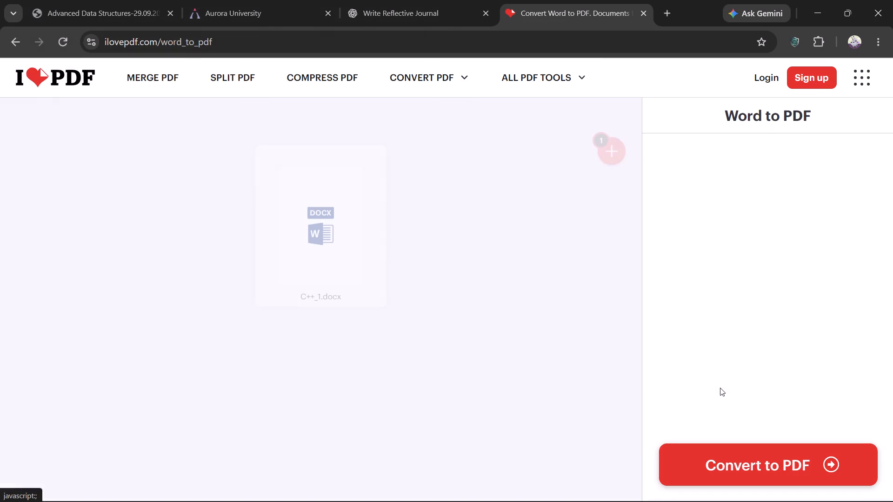
{"action": "left_click", "coordinate": [761, 471]}
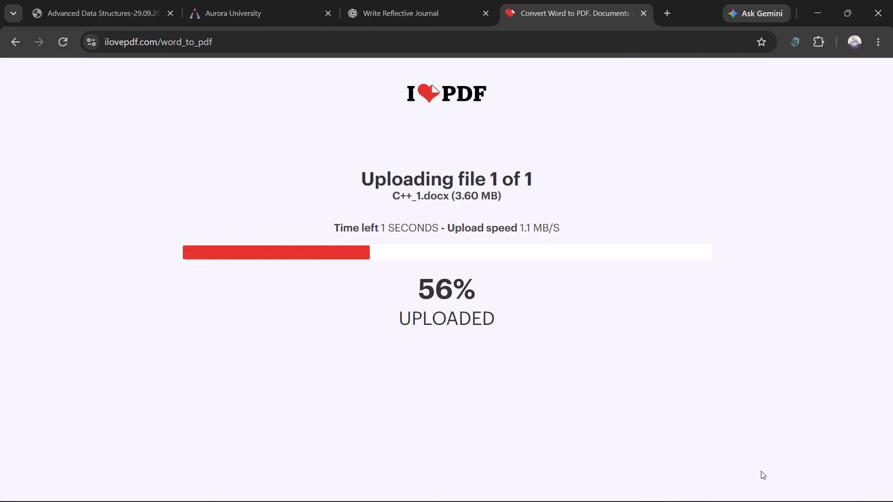
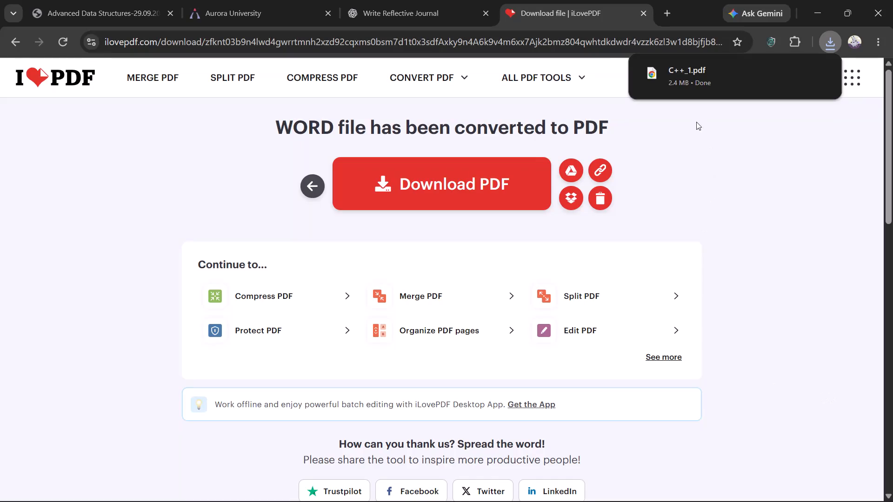
Open the downloaded C++_1.pdf and look through its pages to check the converted lab report.
{"action": "double_click", "coordinate": [673, 79]}
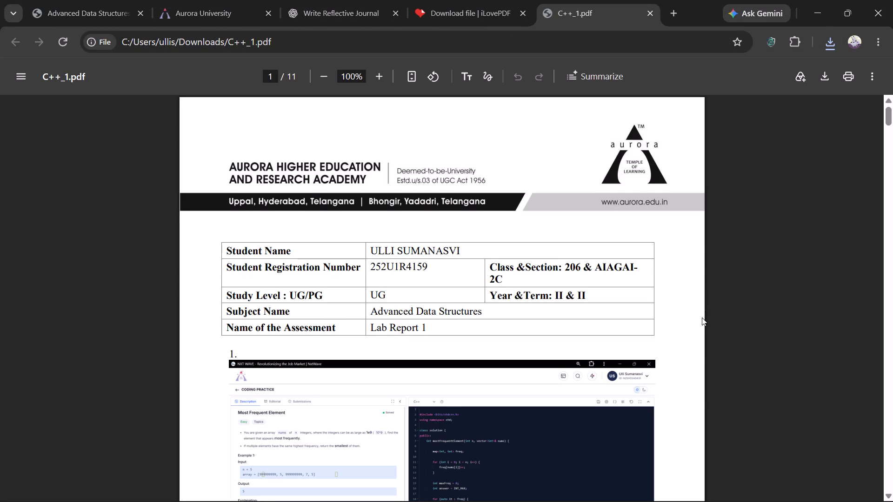
{"action": "scroll", "coordinate": [702, 317], "scroll_direction": "down", "scroll_amount": 13}
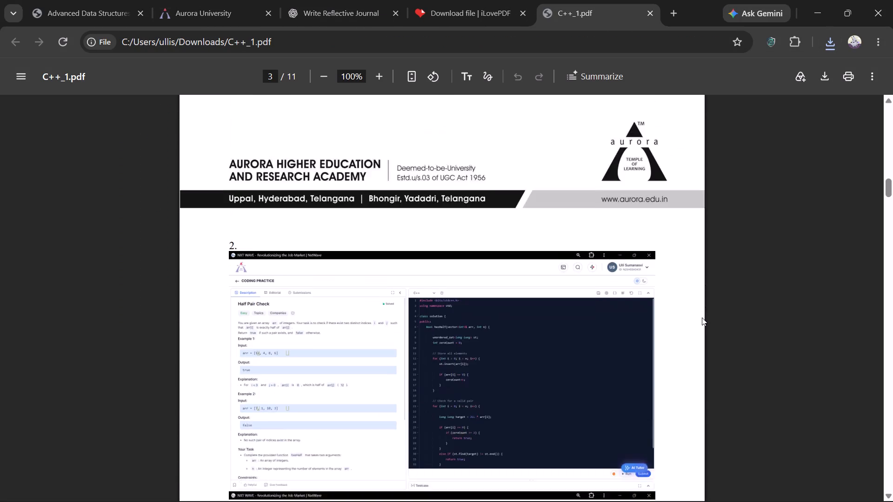
{"action": "scroll", "coordinate": [702, 317], "scroll_direction": "up", "scroll_amount": 7}
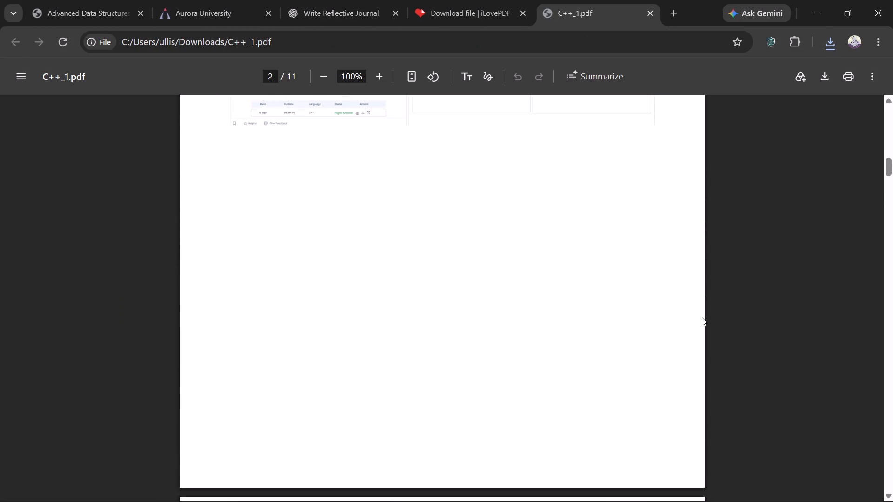
{"action": "scroll", "coordinate": [702, 317], "scroll_direction": "up", "scroll_amount": 1}
{"action": "scroll", "coordinate": [702, 317], "scroll_direction": "down", "scroll_amount": 12}
{"action": "scroll", "coordinate": [702, 317], "scroll_direction": "down", "scroll_amount": 20}
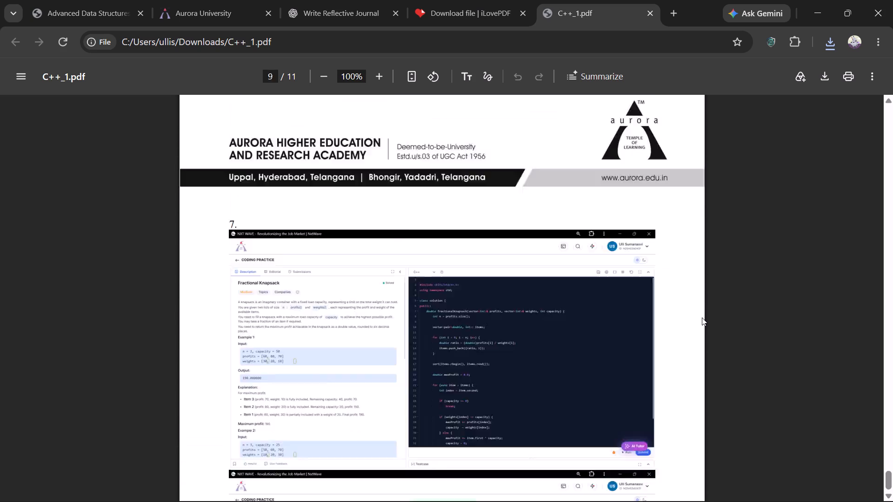
Upload the C++_1 PDF from the Downloads folder as the Lab Report 1 submission for Advanced Data Structures on the Aurora portal.
{"action": "left_click", "coordinate": [218, 8]}
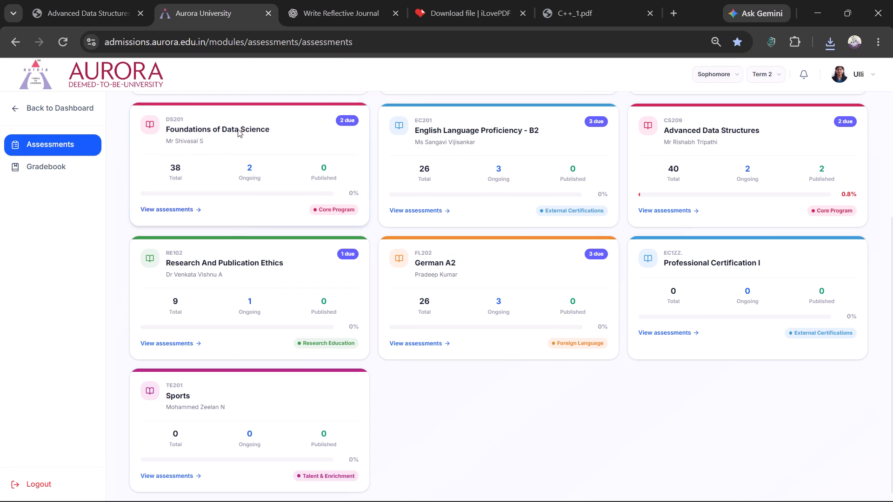
{"action": "left_click", "coordinate": [699, 136]}
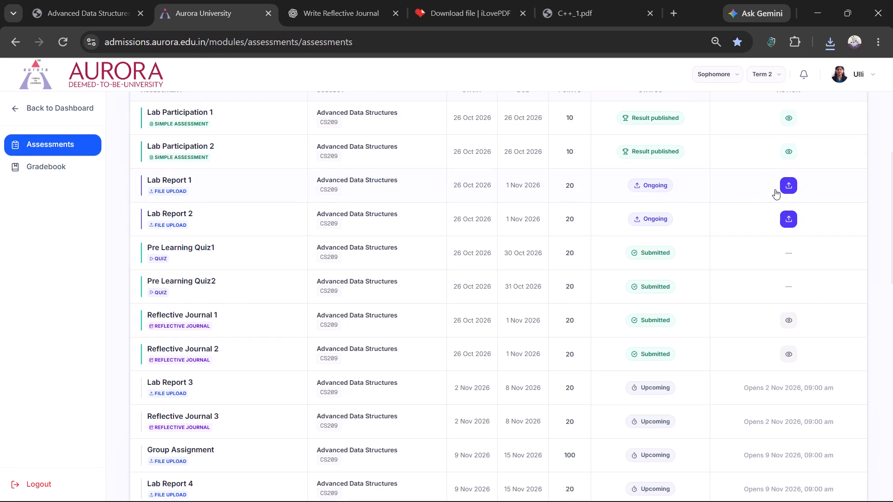
{"action": "left_click", "coordinate": [787, 188]}
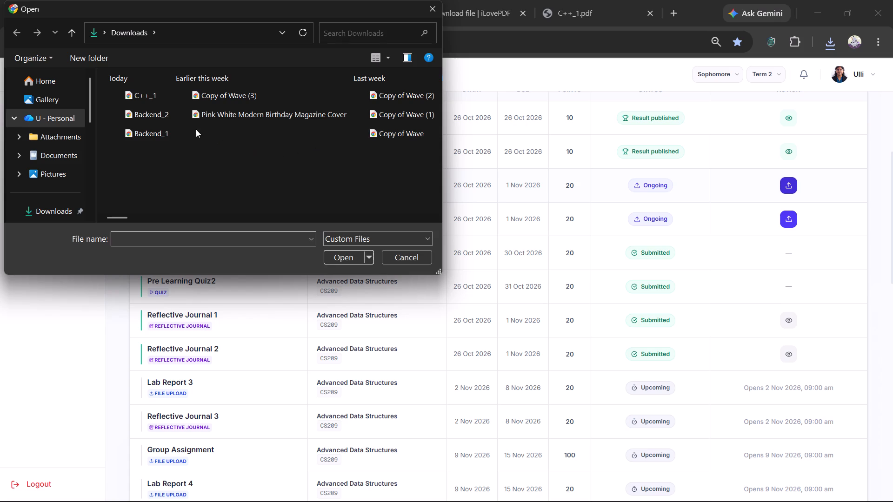
{"action": "left_click", "coordinate": [140, 101]}
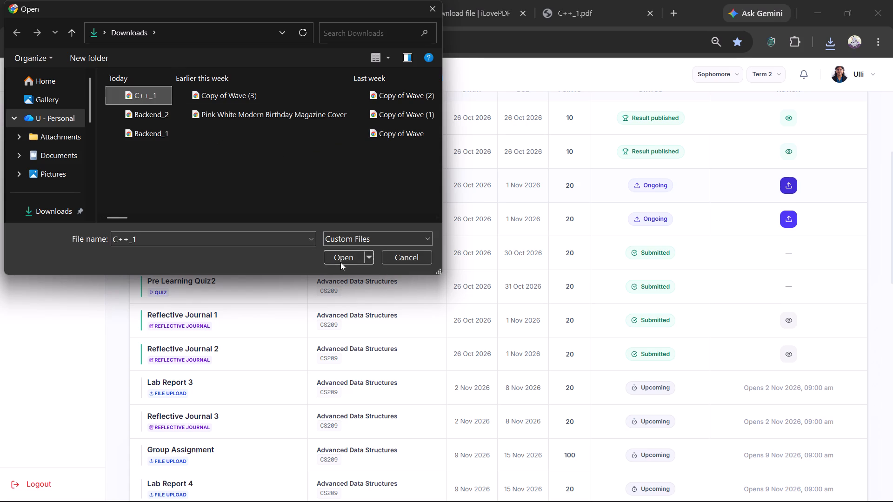
{"action": "left_click", "coordinate": [341, 260]}
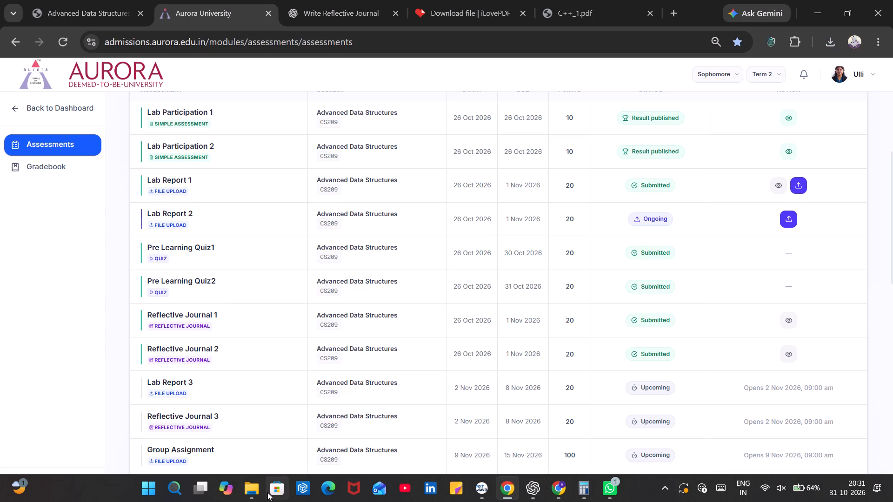
Switch to File Explorer and open the C++_1 Word document from the Downloads folder.
{"action": "left_click", "coordinate": [251, 493]}
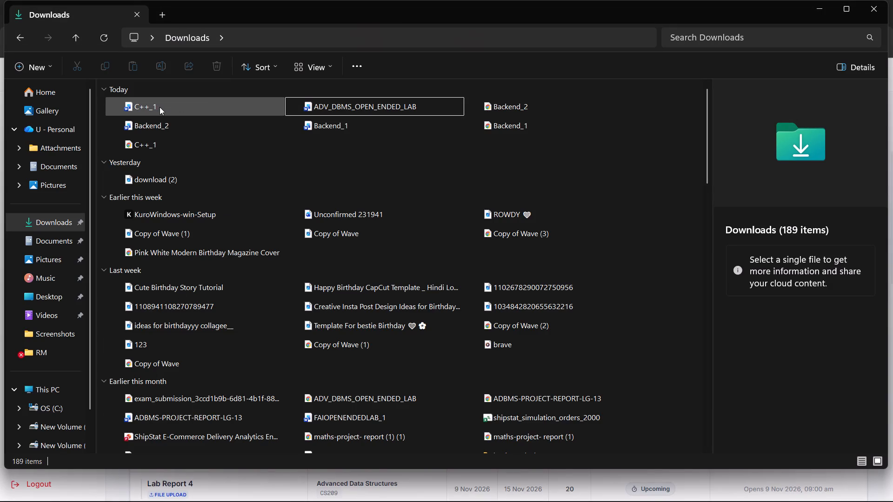
{"action": "left_click", "coordinate": [160, 107]}
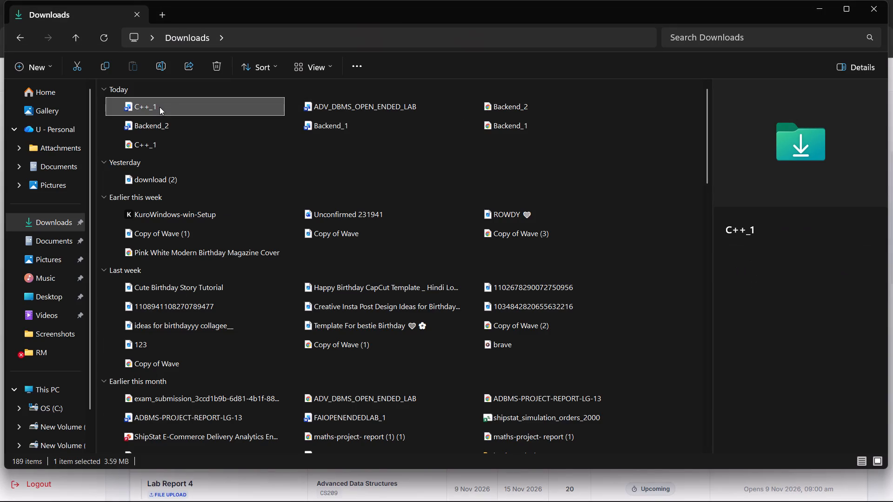
{"action": "double_click", "coordinate": [160, 107]}
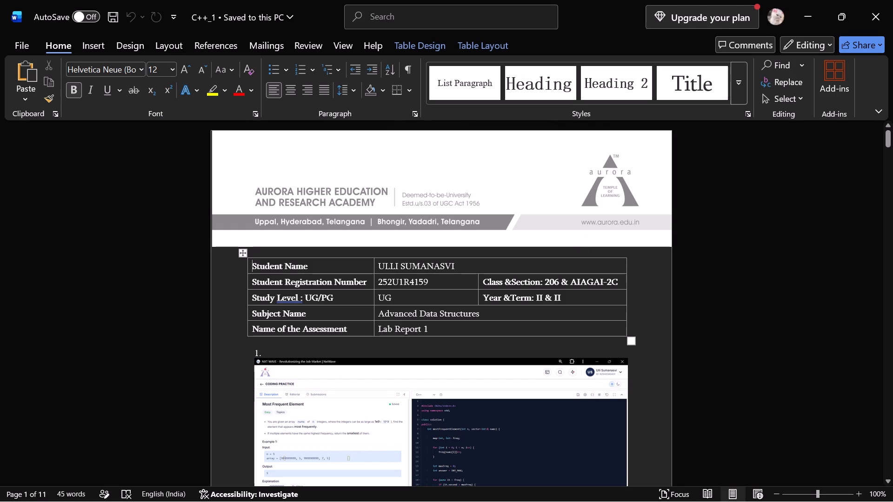
Change the Name of the Assessment in the header table to Lab Report 2.
{"action": "left_click", "coordinate": [449, 328]}
{"action": "key", "text": "BackSpace"}
{"action": "key", "text": "2"}
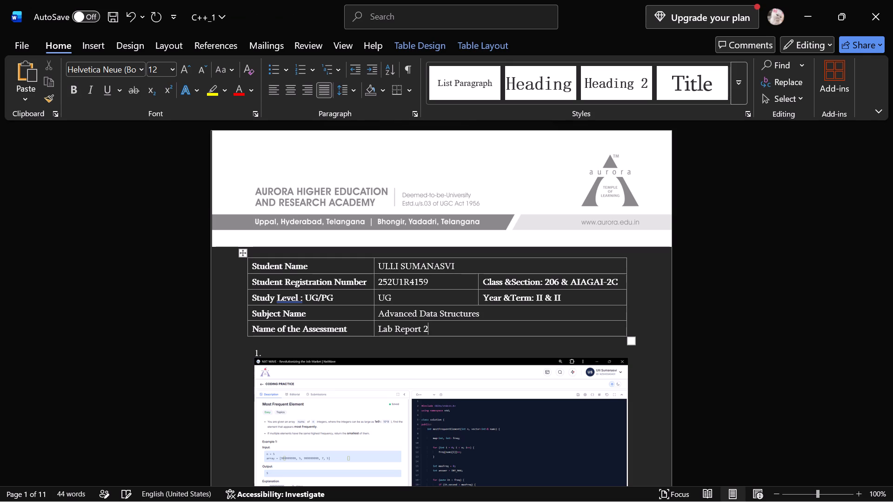
Delete the problem and submission screenshots under items 1 (Most Frequent Element) and 2 (Half Pair Check), keeping the item numbers.
{"action": "scroll", "coordinate": [697, 462], "scroll_direction": "down", "scroll_amount": 3}
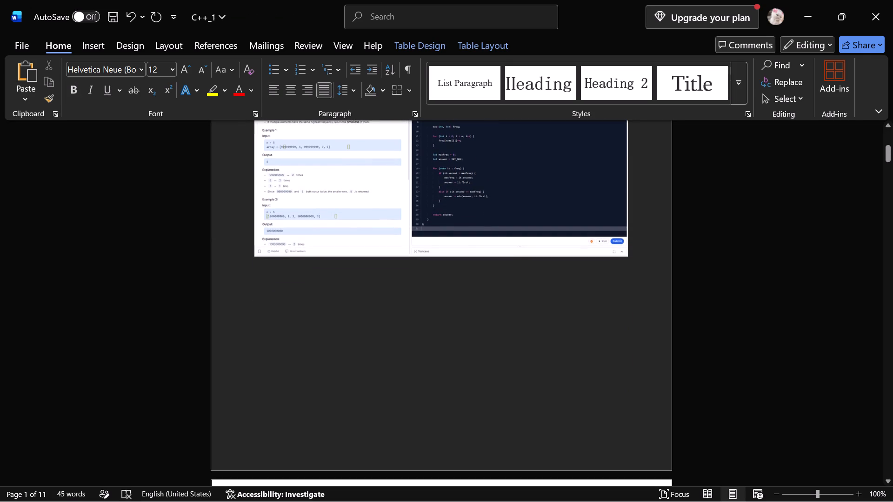
{"action": "scroll", "coordinate": [546, 278], "scroll_direction": "up", "scroll_amount": 1}
{"action": "left_click", "coordinate": [475, 316]}
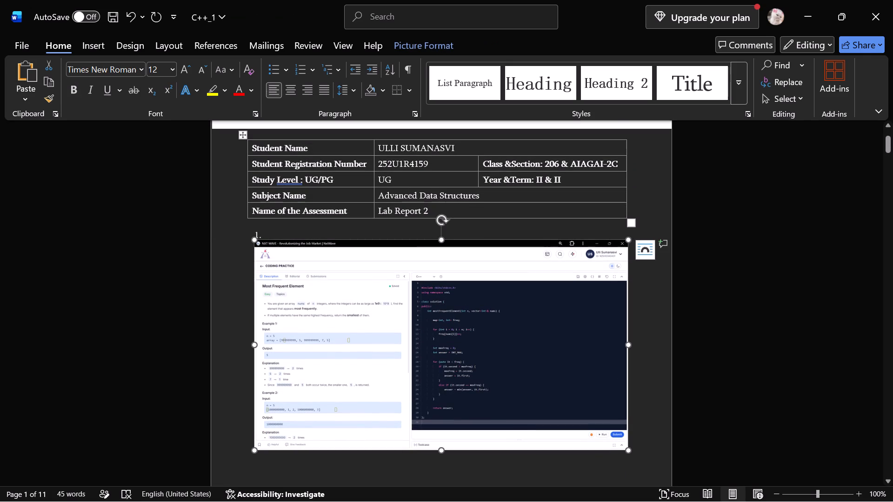
{"action": "key", "text": "Delete"}
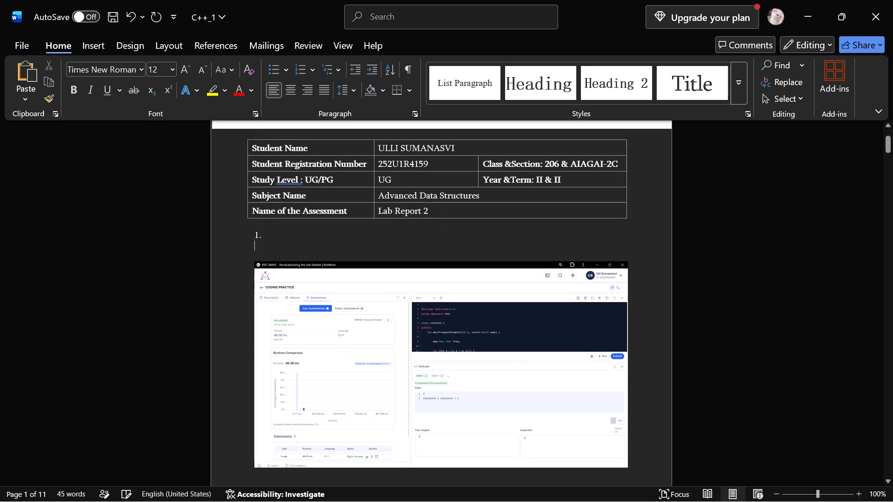
{"action": "left_click", "coordinate": [541, 384]}
{"action": "key", "text": "Delete"}
{"action": "scroll", "coordinate": [541, 384], "scroll_direction": "down", "scroll_amount": 3}
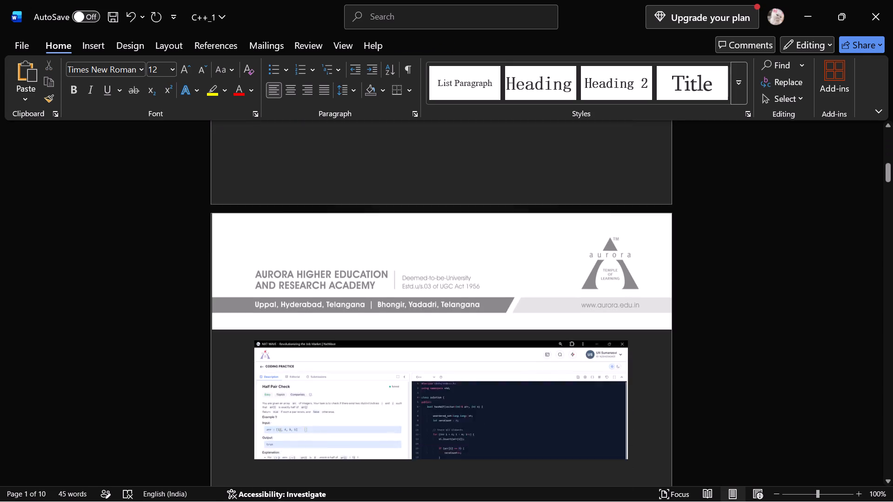
{"action": "scroll", "coordinate": [541, 384], "scroll_direction": "down", "scroll_amount": 2}
{"action": "left_click", "coordinate": [497, 373]}
{"action": "key", "text": "Delete"}
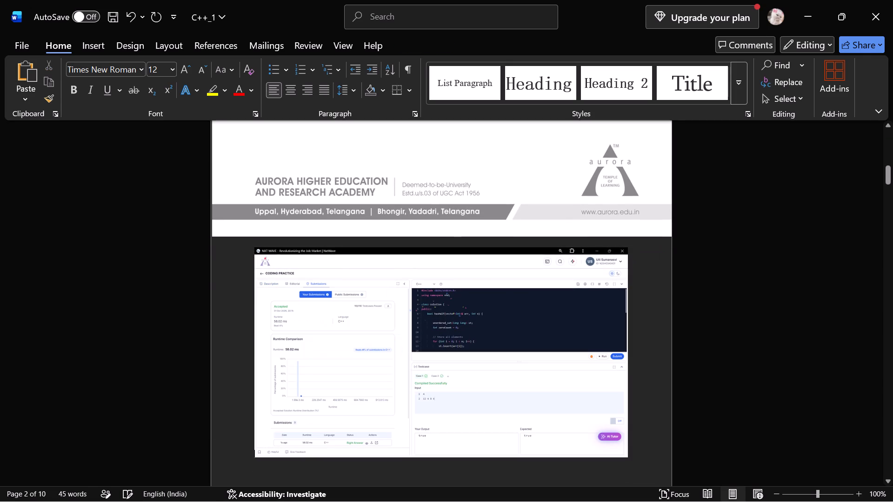
{"action": "left_click", "coordinate": [479, 341]}
{"action": "key", "text": "Delete"}
Delete both screenshots under items 3 (Pattern Word Matching with Bijection) and 4 (Relative Order Sort), keeping the item numbers.
{"action": "scroll", "coordinate": [479, 341], "scroll_direction": "down", "scroll_amount": 2}
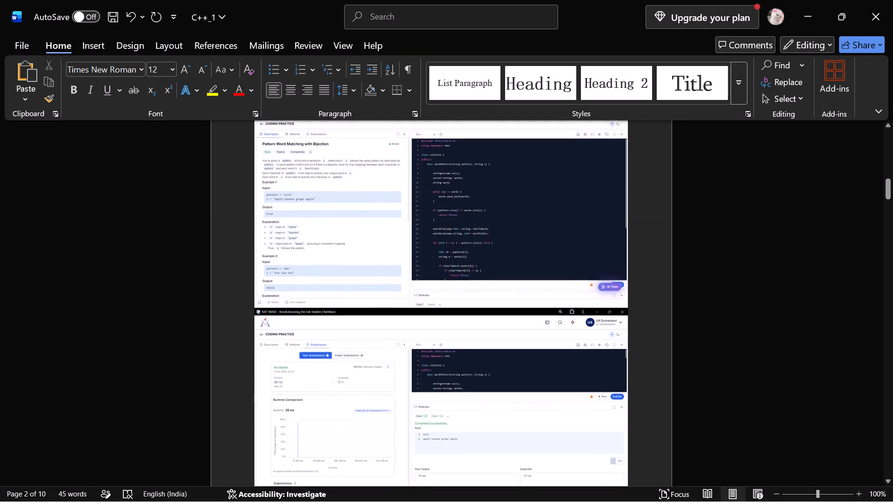
{"action": "left_click", "coordinate": [435, 275]}
{"action": "key", "text": "Delete"}
{"action": "left_click", "coordinate": [435, 275]}
{"action": "left_click", "coordinate": [437, 264]}
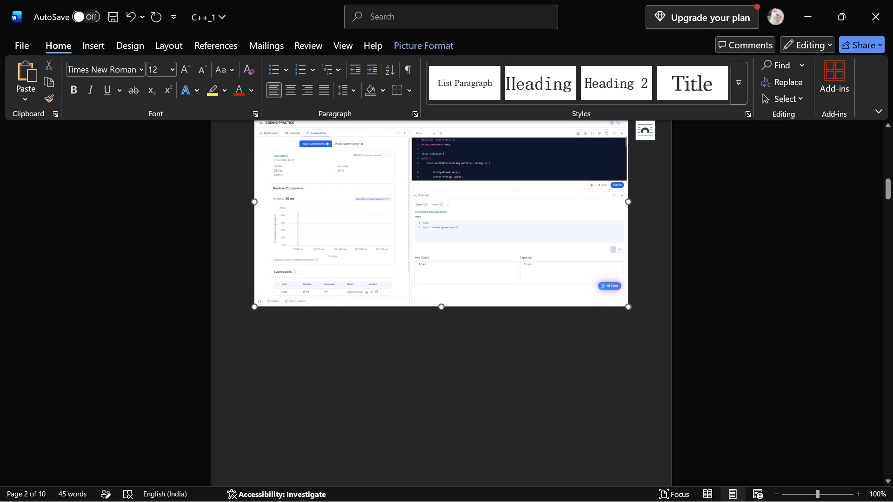
{"action": "key", "text": "Delete"}
{"action": "scroll", "coordinate": [437, 264], "scroll_direction": "down", "scroll_amount": 2}
{"action": "left_click", "coordinate": [430, 290]}
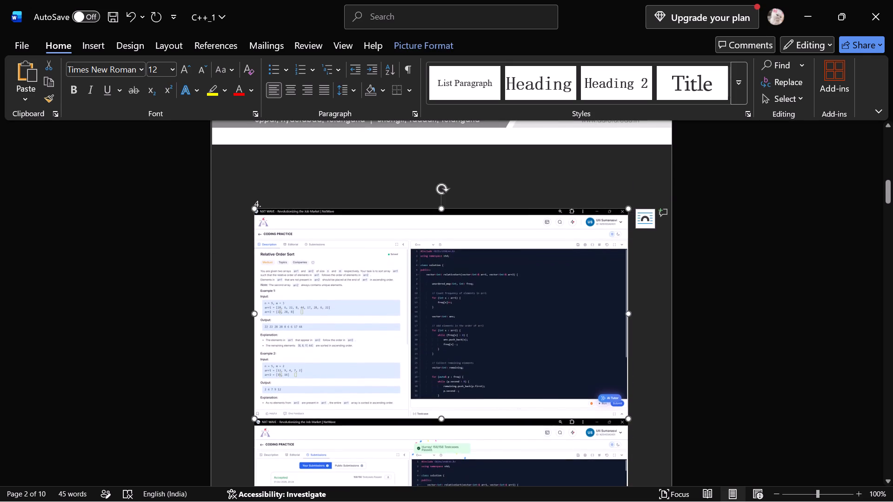
{"action": "key", "text": "Delete"}
{"action": "left_click", "coordinate": [435, 315]}
{"action": "key", "text": "Delete"}
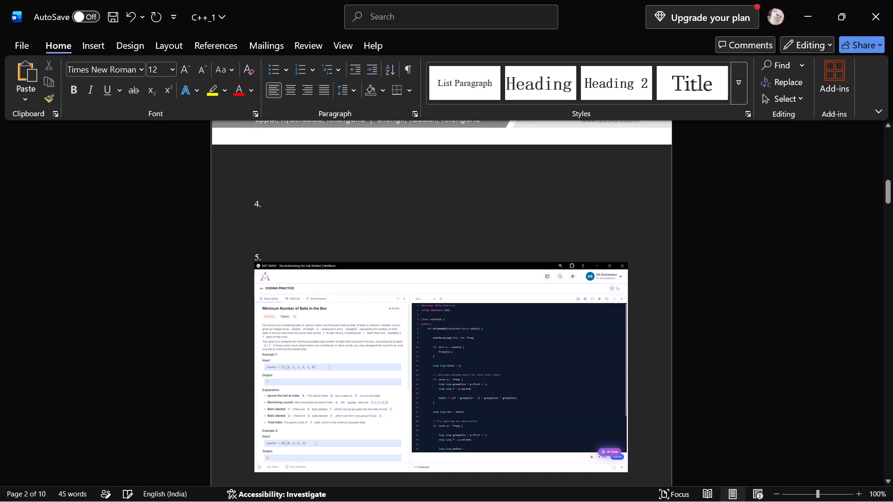
Delete both screenshots under items 5 (Minimum Number of Balls in the Box) and 6 (Assign Cookies), keeping the item numbers.
{"action": "left_click", "coordinate": [451, 397]}
{"action": "key", "text": "Delete"}
{"action": "scroll", "coordinate": [451, 397], "scroll_direction": "down", "scroll_amount": 1}
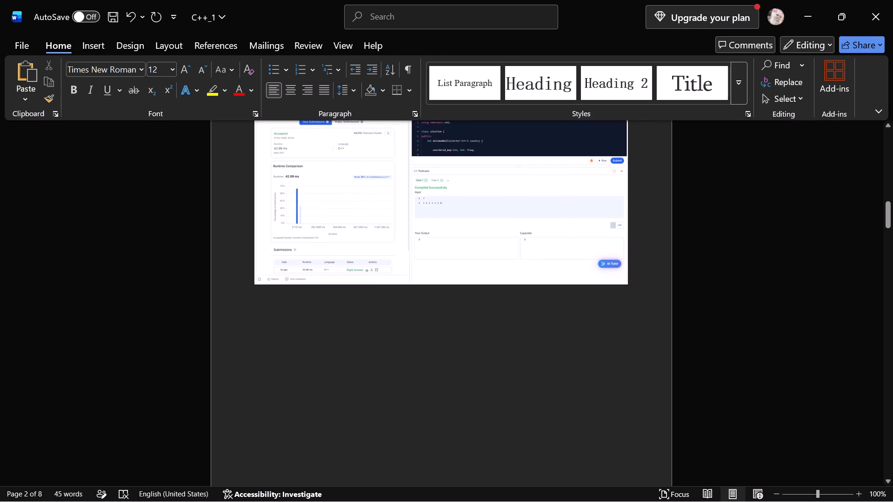
{"action": "left_click", "coordinate": [454, 270]}
{"action": "key", "text": "Delete"}
{"action": "left_click", "coordinate": [444, 308]}
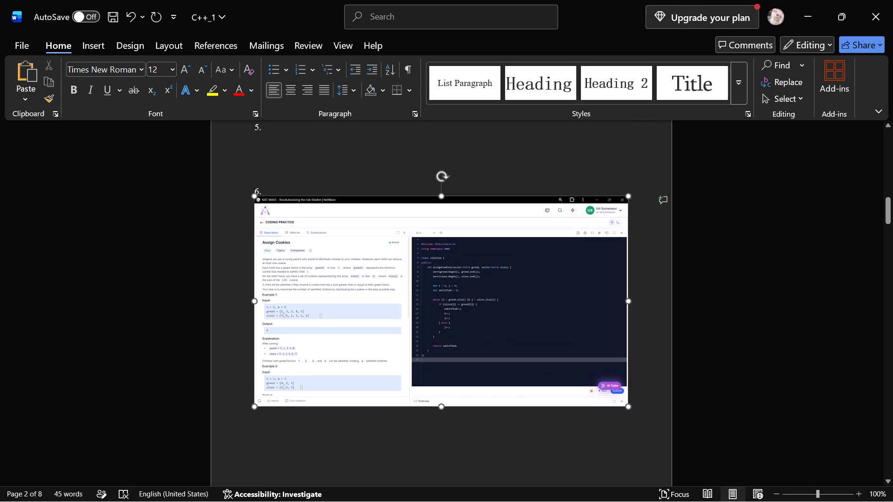
{"action": "key", "text": "Delete"}
{"action": "left_click", "coordinate": [444, 308]}
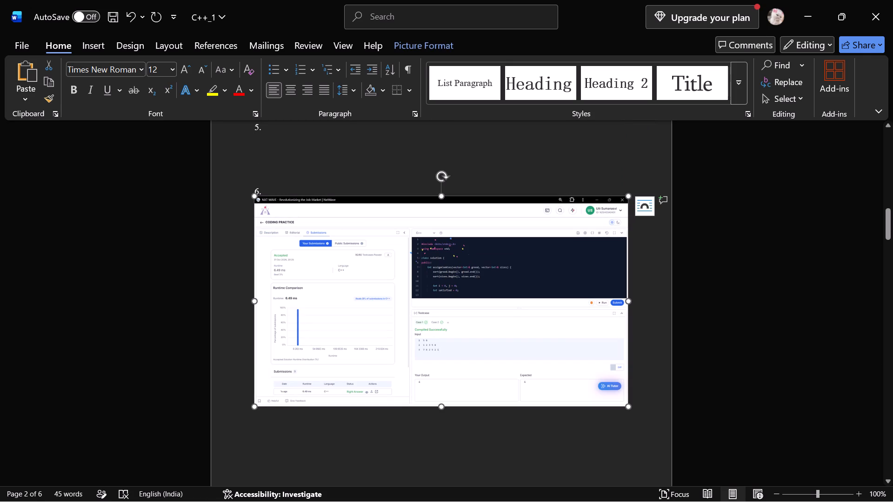
{"action": "key", "text": "Delete"}
Delete both screenshots under item 7 (Fractional Knapsack) and both under item 8, keeping the item numbers.
{"action": "scroll", "coordinate": [444, 308], "scroll_direction": "down", "scroll_amount": 5}
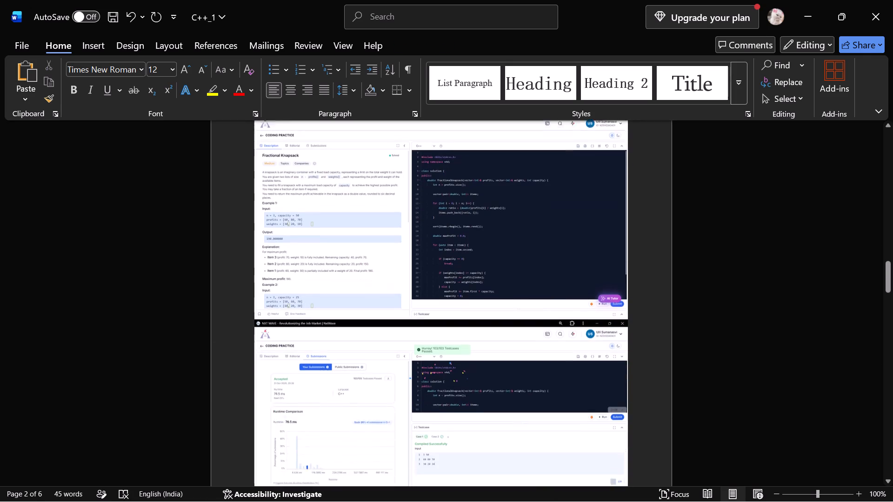
{"action": "left_click", "coordinate": [400, 255]}
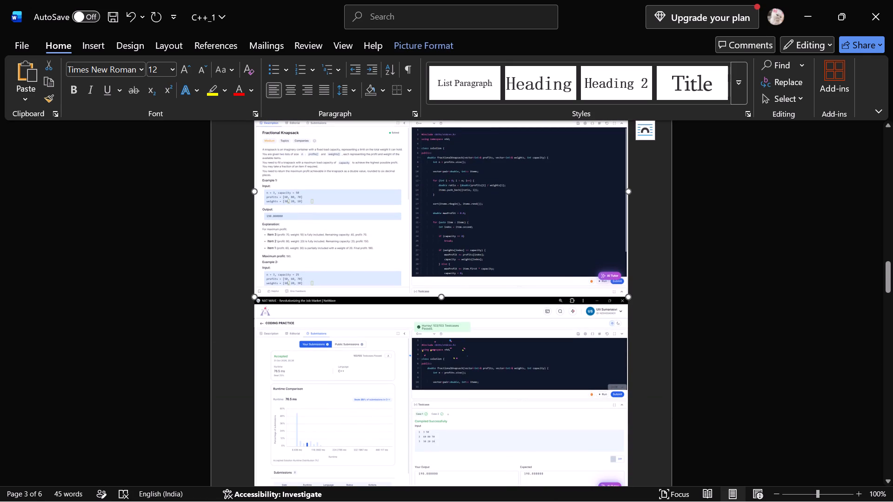
{"action": "key", "text": "Delete"}
{"action": "left_click", "coordinate": [403, 277]}
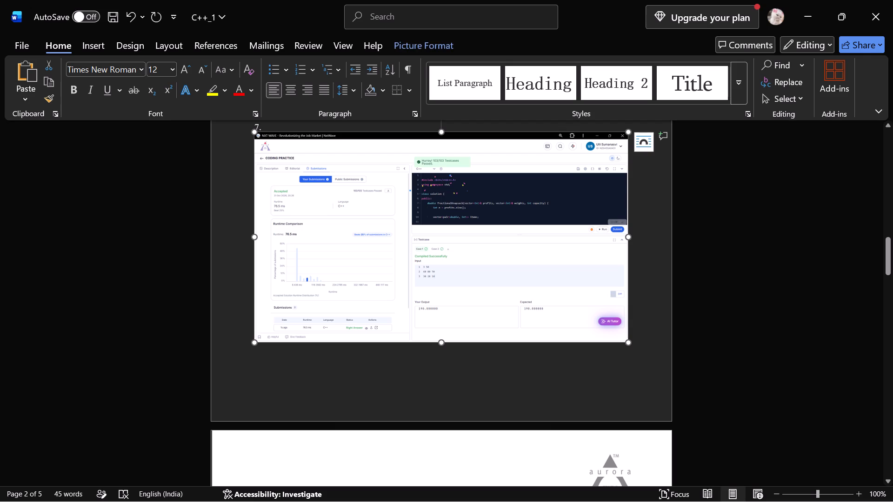
{"action": "key", "text": "Delete"}
{"action": "scroll", "coordinate": [459, 337], "scroll_direction": "down", "scroll_amount": 5}
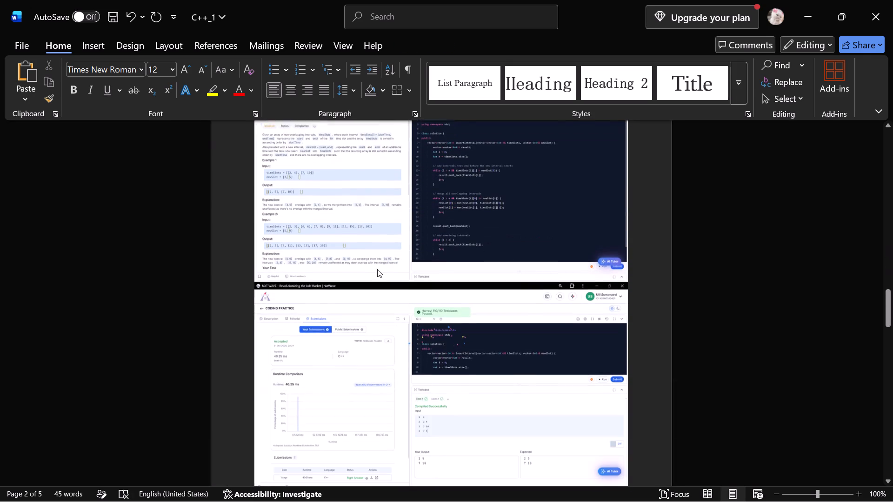
{"action": "left_click", "coordinate": [402, 201]}
{"action": "key", "text": "Delete"}
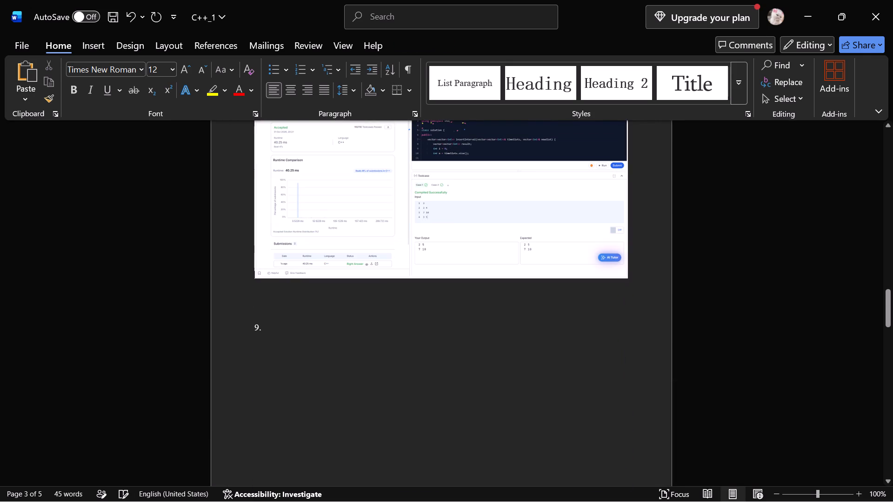
{"action": "left_click", "coordinate": [418, 205]}
{"action": "key", "text": "Delete"}
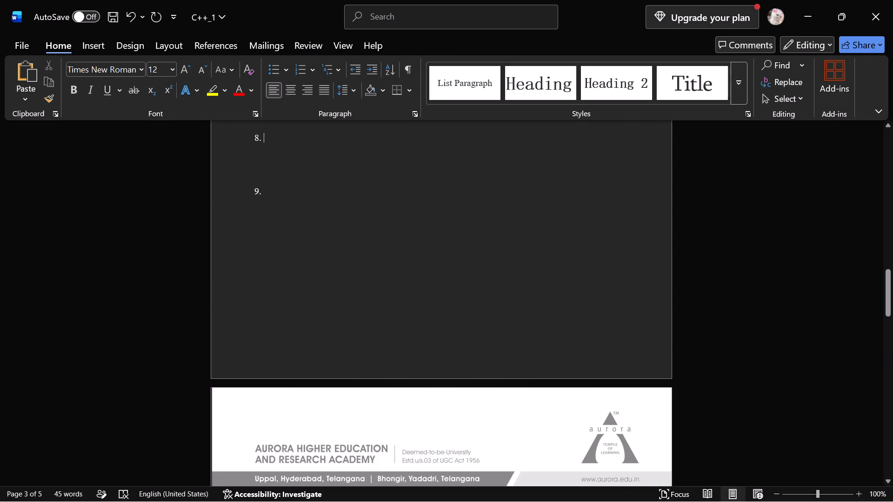
Delete both screenshots under item 9 and both under item 10, keeping the item numbers.
{"action": "scroll", "coordinate": [436, 333], "scroll_direction": "down", "scroll_amount": 5}
{"action": "left_click", "coordinate": [410, 285]}
{"action": "key", "text": "Delete"}
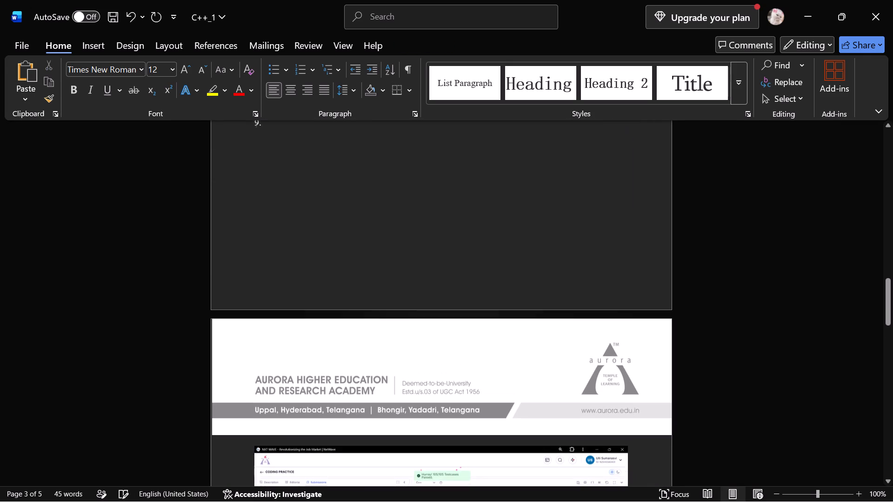
{"action": "left_click", "coordinate": [421, 463]}
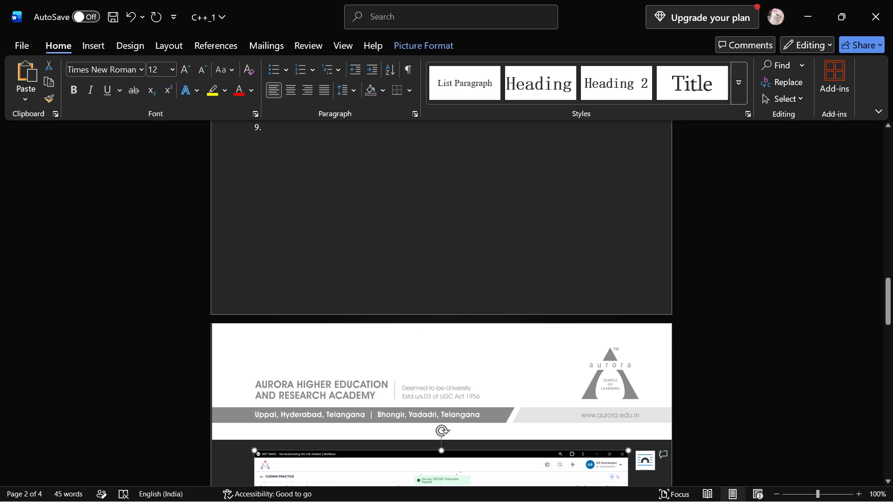
{"action": "scroll", "coordinate": [421, 463], "scroll_direction": "down", "scroll_amount": 3}
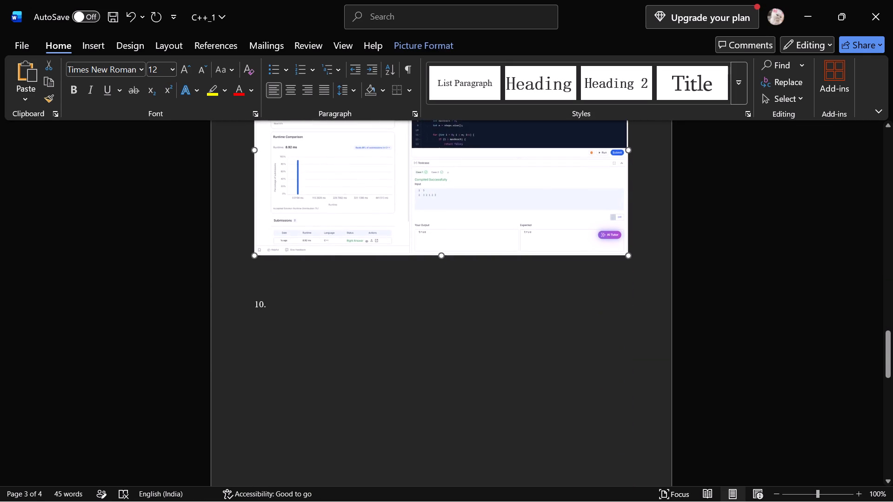
{"action": "key", "text": "Delete"}
{"action": "left_click", "coordinate": [439, 474]}
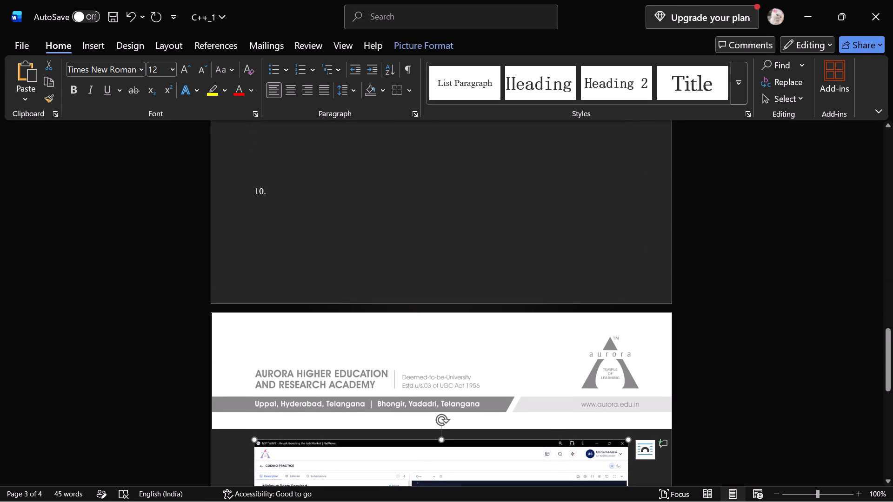
{"action": "key", "text": "Delete"}
{"action": "left_click", "coordinate": [439, 419]}
{"action": "key", "text": "Delete"}
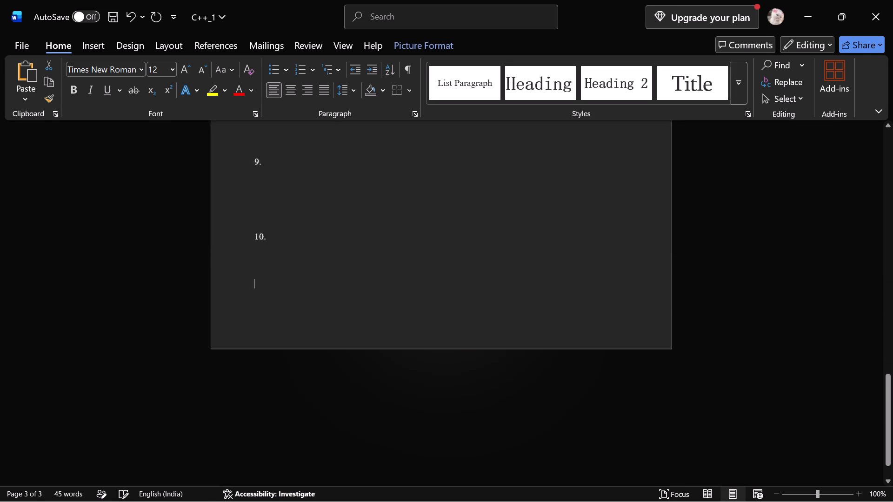
{"action": "scroll", "coordinate": [439, 419], "scroll_direction": "up", "scroll_amount": 9}
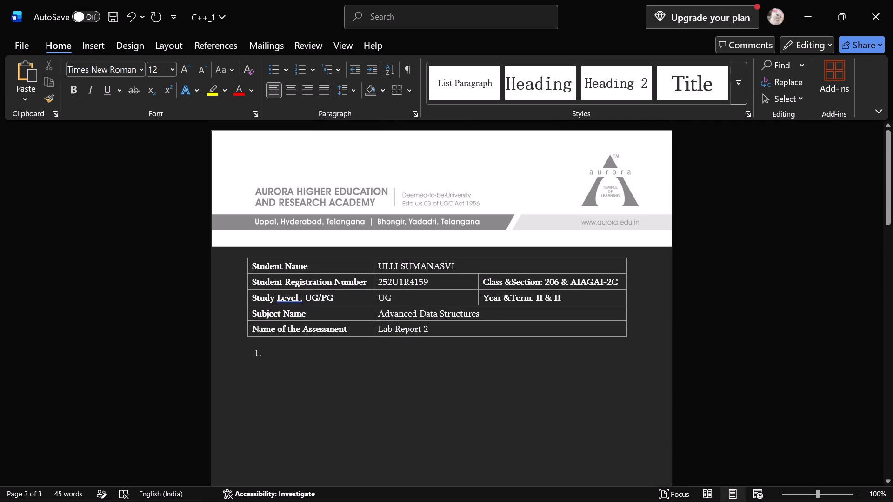
Switch to the NxtWave window and open Convert Array To Linked List from the first Coding Practice in Module II: Linked Lists.
{"action": "key", "text": "alt+Tab"}
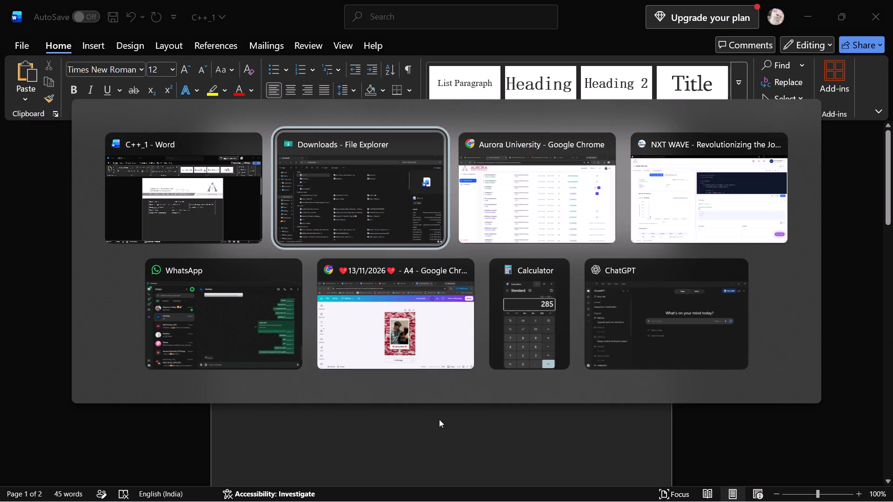
{"action": "key", "text": "alt+Tab"}
{"action": "key", "text": "alt+Tab"}
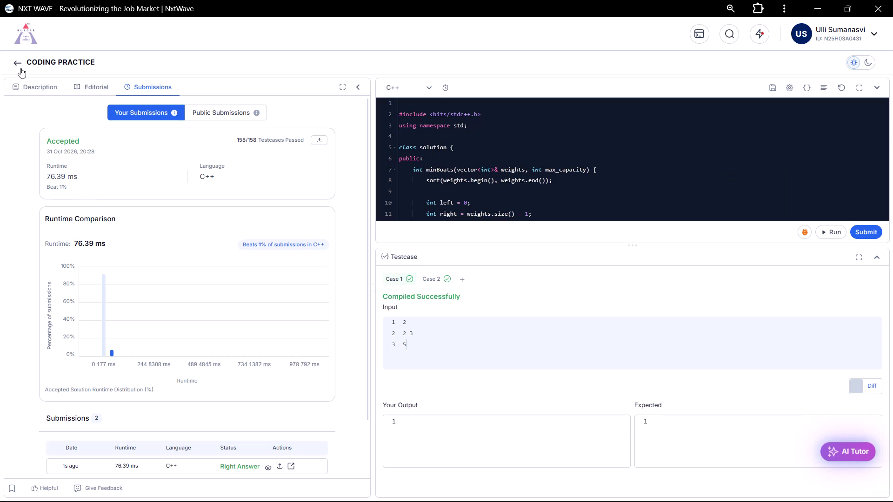
{"action": "left_click", "coordinate": [15, 63]}
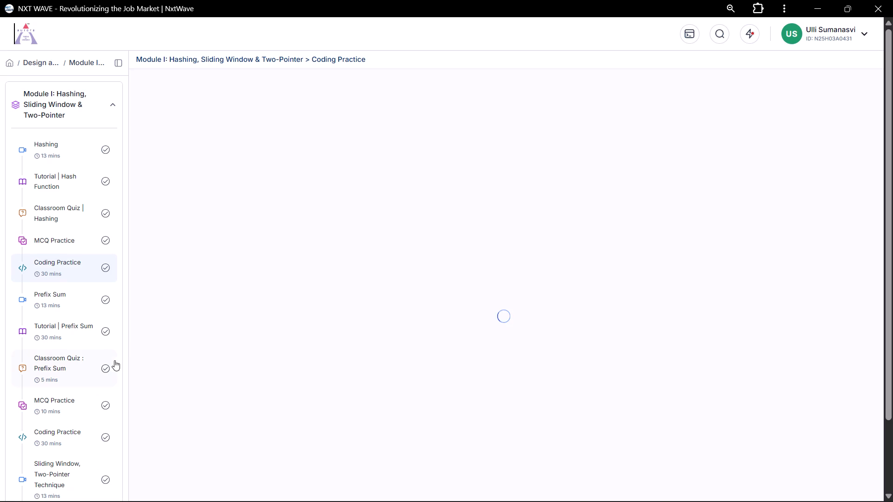
{"action": "left_click", "coordinate": [100, 108]}
{"action": "left_click", "coordinate": [112, 145]}
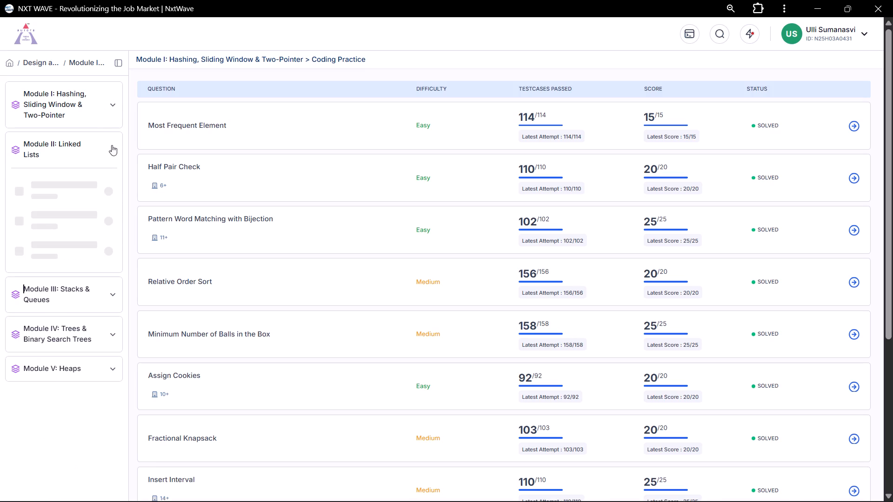
{"action": "scroll", "coordinate": [96, 257], "scroll_direction": "down", "scroll_amount": 3}
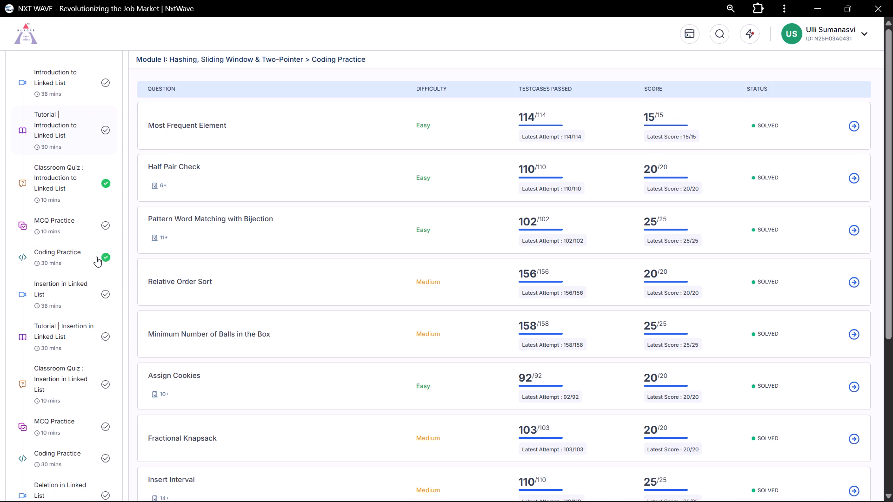
{"action": "left_click", "coordinate": [68, 268]}
{"action": "left_click", "coordinate": [719, 124]}
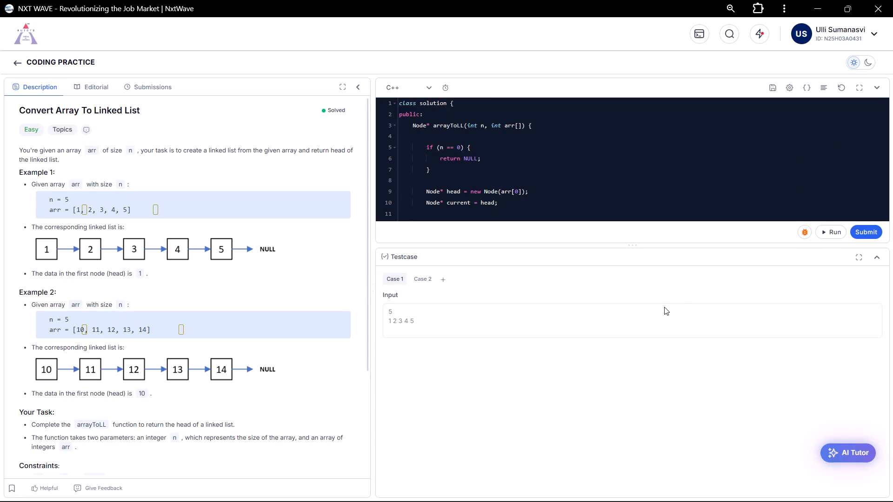
Enlarge the code editor to show the whole arrayToLL solution and capture a full-screen screenshot of the problem description with the code.
{"action": "left_click_drag", "start_coordinate": [639, 247], "coordinate": [645, 416]}
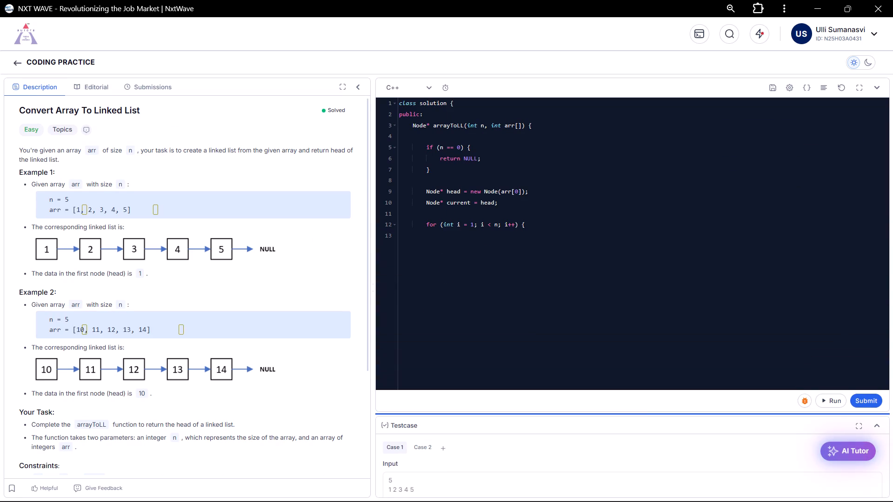
{"action": "left_click_drag", "start_coordinate": [645, 416], "coordinate": [645, 414]}
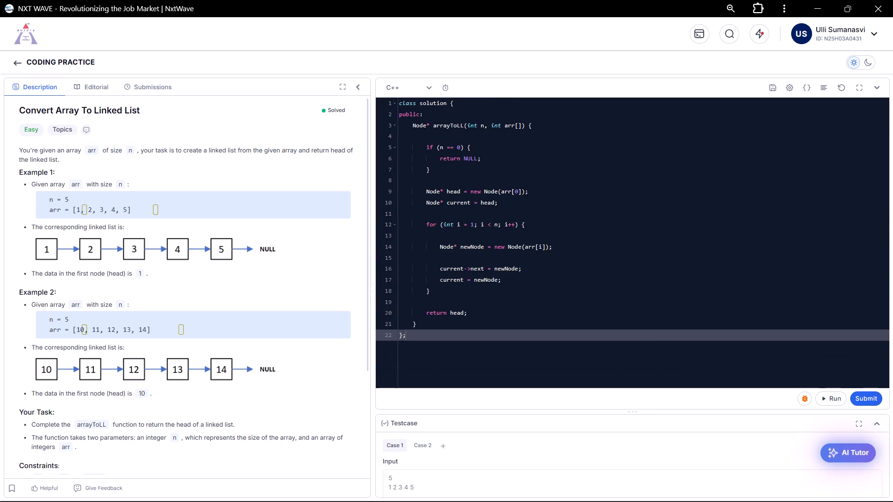
{"action": "key", "text": "shift+super+s"}
{"action": "left_click_drag", "start_coordinate": [2, 1], "coordinate": [892, 501]}
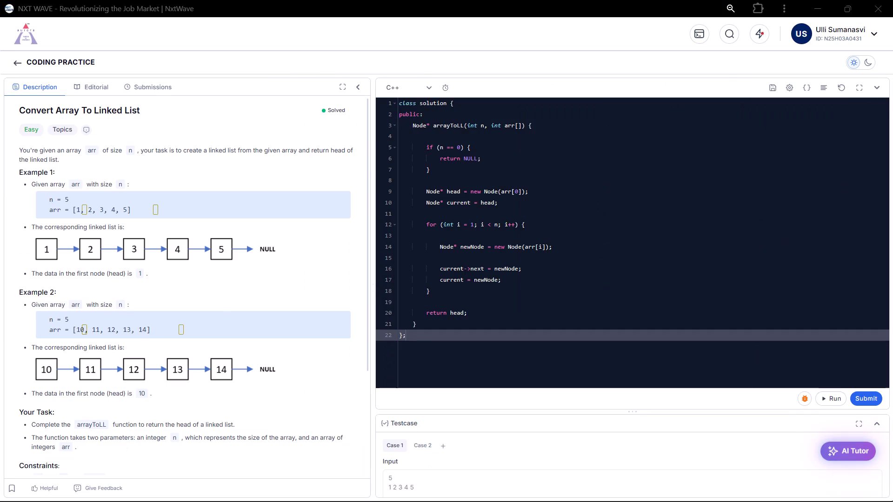
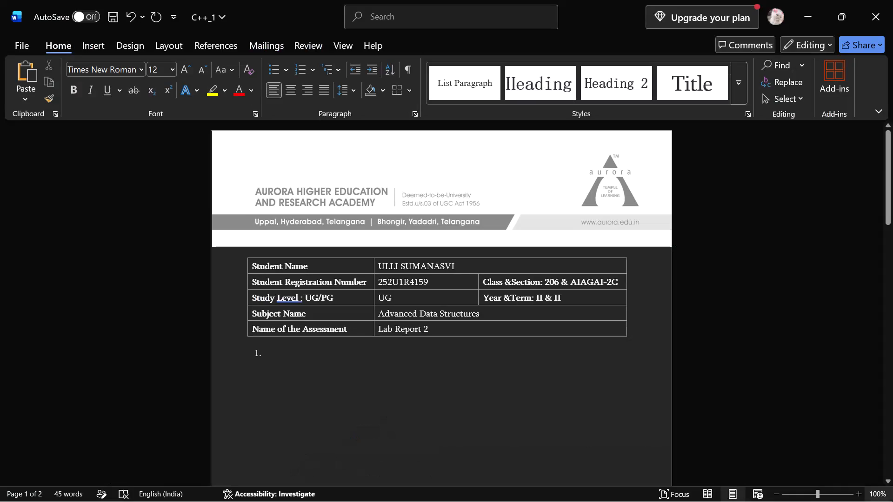
Paste the Convert Array To Linked List problem and code screenshot under item 1, below the student details table.
{"action": "key", "text": "ctrl+v"}
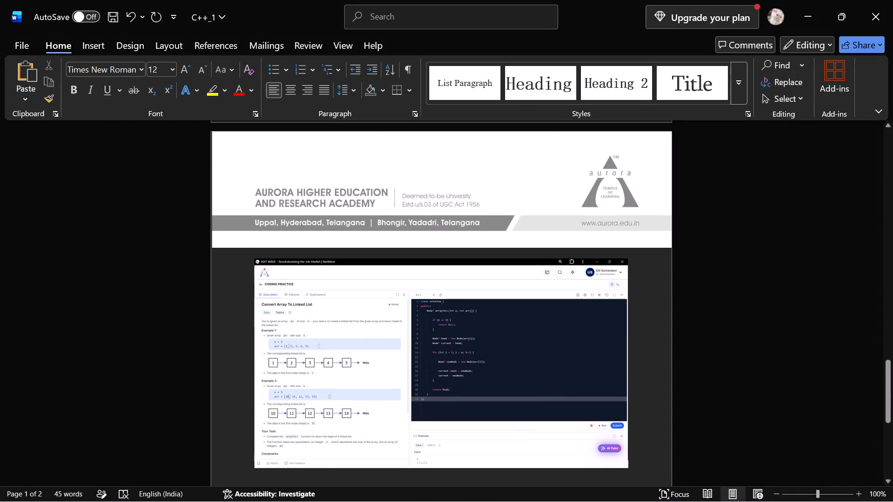
{"action": "key", "text": "ctrl+z"}
{"action": "scroll", "coordinate": [503, 396], "scroll_direction": "up", "scroll_amount": 10}
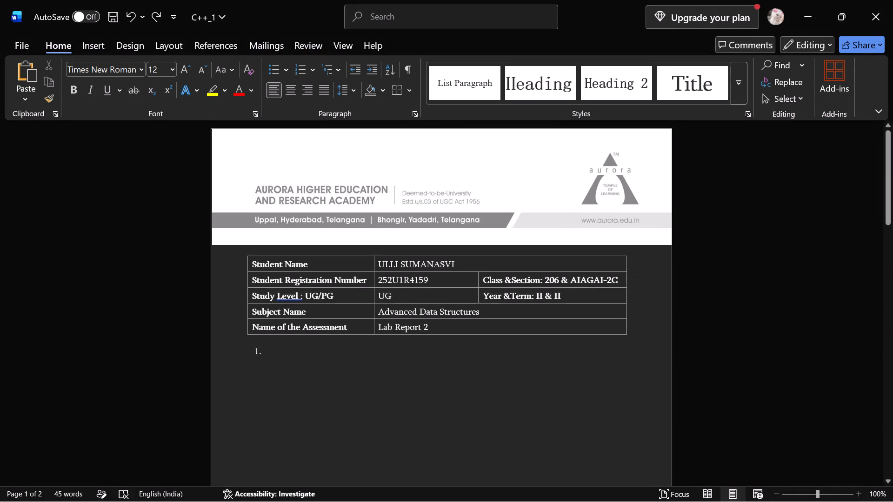
{"action": "left_click", "coordinate": [413, 416]}
{"action": "left_click", "coordinate": [322, 350]}
{"action": "key", "text": "ctrl+v"}
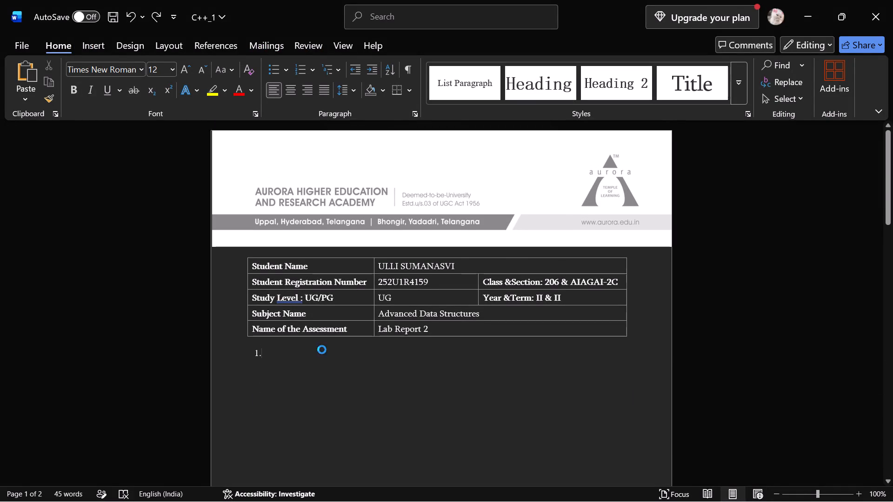
In the NxtWave window, run and submit the arrayToLL solution, and capture a full-screen screenshot of the submission result with the test-case output.
{"action": "key", "text": "alt+Tab"}
{"action": "key", "text": "alt+Tab"}
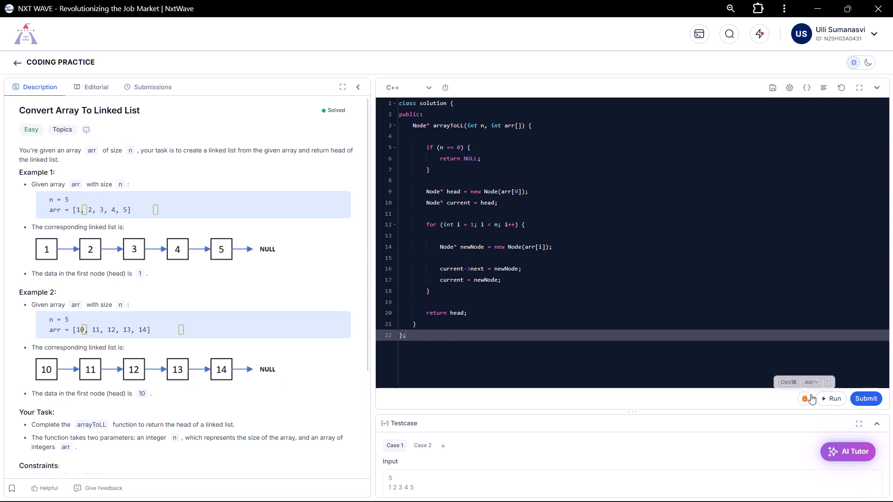
{"action": "left_click", "coordinate": [831, 395]}
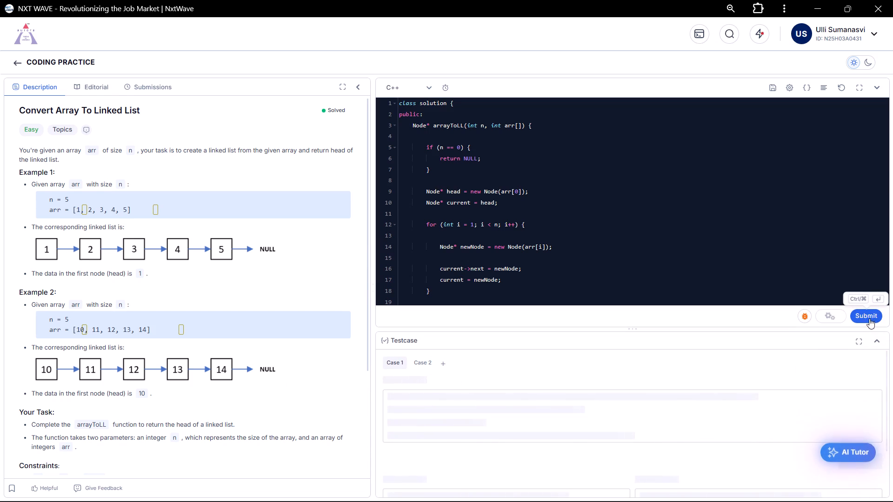
{"action": "left_click", "coordinate": [869, 318]}
{"action": "left_click_drag", "start_coordinate": [670, 331], "coordinate": [653, 254]}
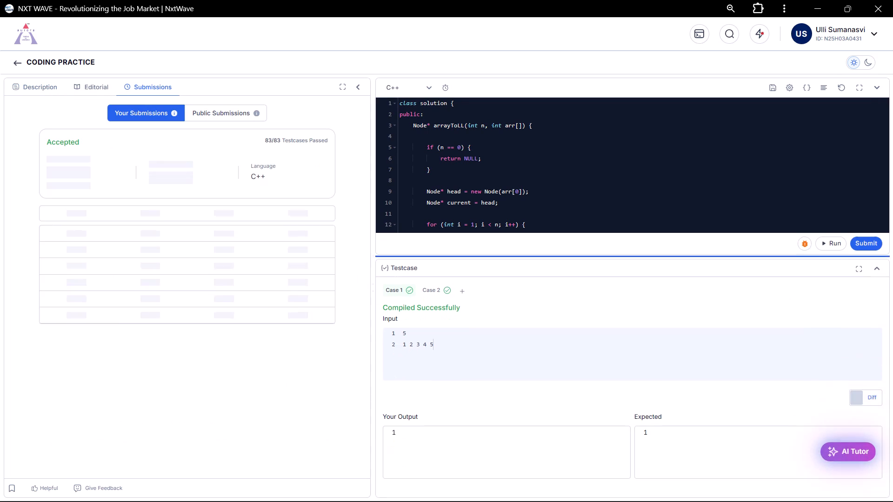
{"action": "left_click_drag", "start_coordinate": [653, 254], "coordinate": [650, 249]}
{"action": "key", "text": "shift+super+s"}
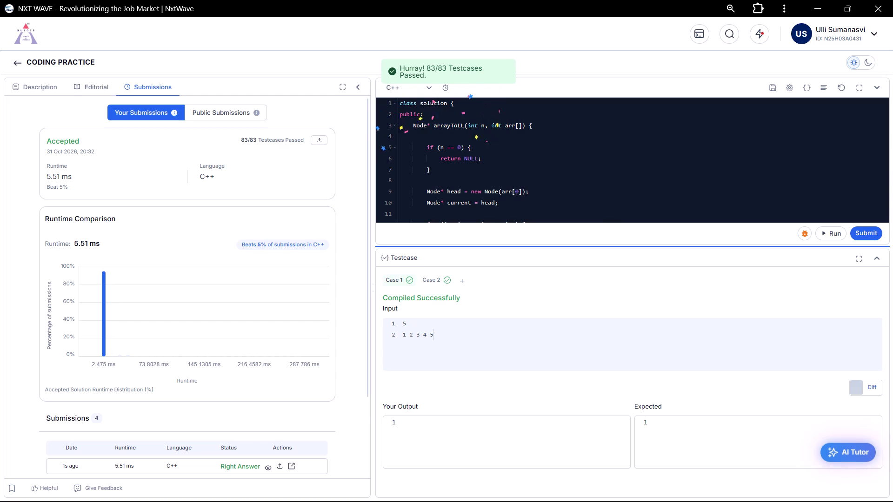
{"action": "left_click_drag", "start_coordinate": [1, 0], "coordinate": [892, 501]}
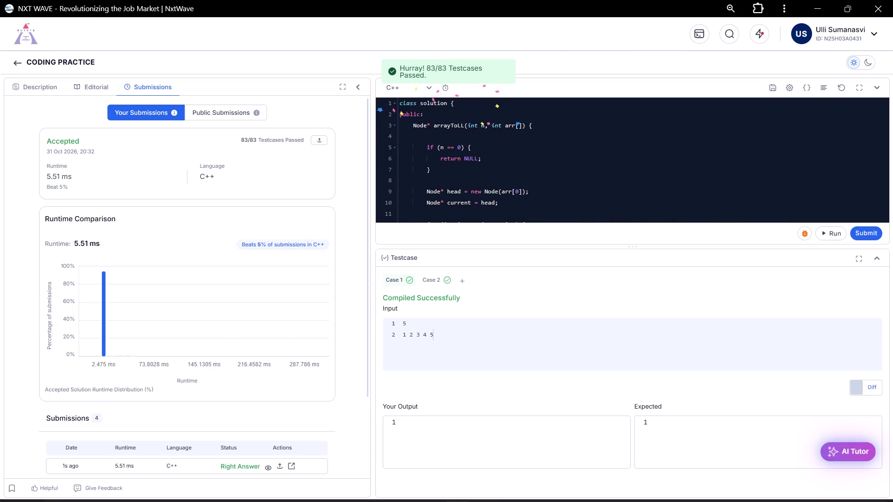
Switch to the Word document and paste the submission result screenshot directly below the first screenshot under item 1.
{"action": "key", "text": "alt+Tab"}
{"action": "key", "text": "alt+Tab"}
{"action": "key", "text": "alt+Tab"}
{"action": "key", "text": "alt+Tab"}
{"action": "key", "text": "alt+Tab"}
{"action": "key", "text": "alt+Tab"}
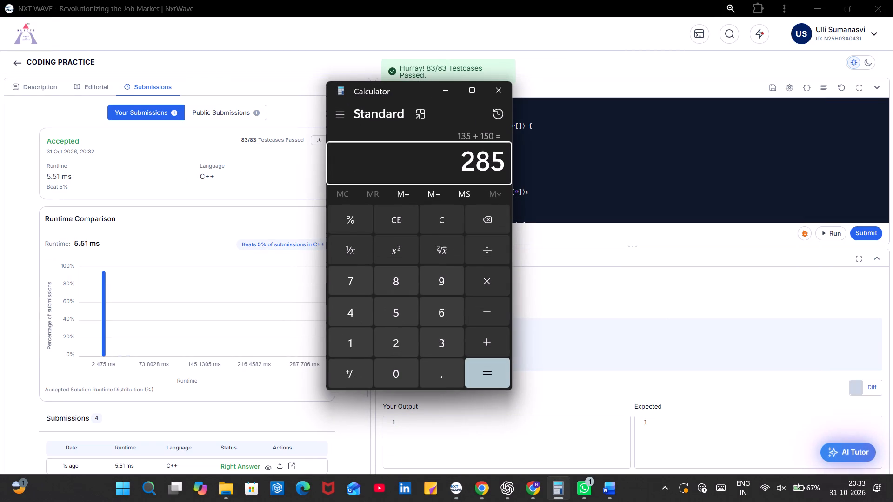
{"action": "left_click", "coordinate": [447, 95]}
{"action": "key", "text": "alt+Tab"}
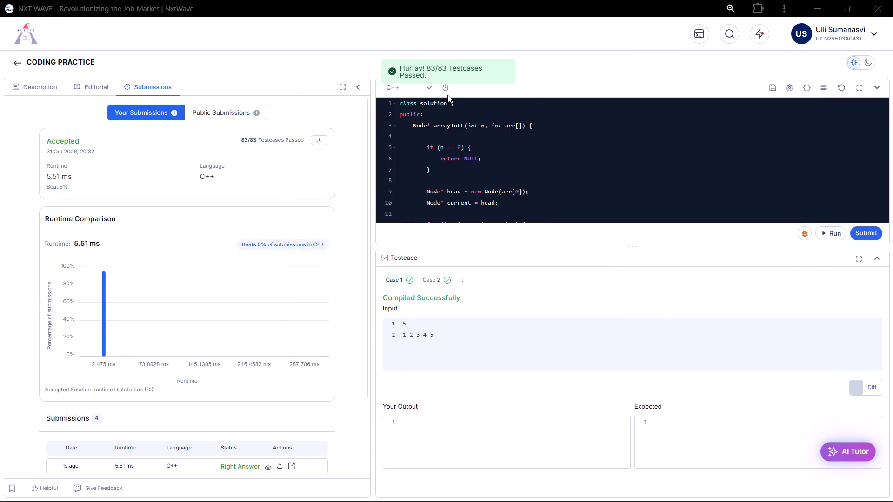
{"action": "key", "text": "alt+Tab"}
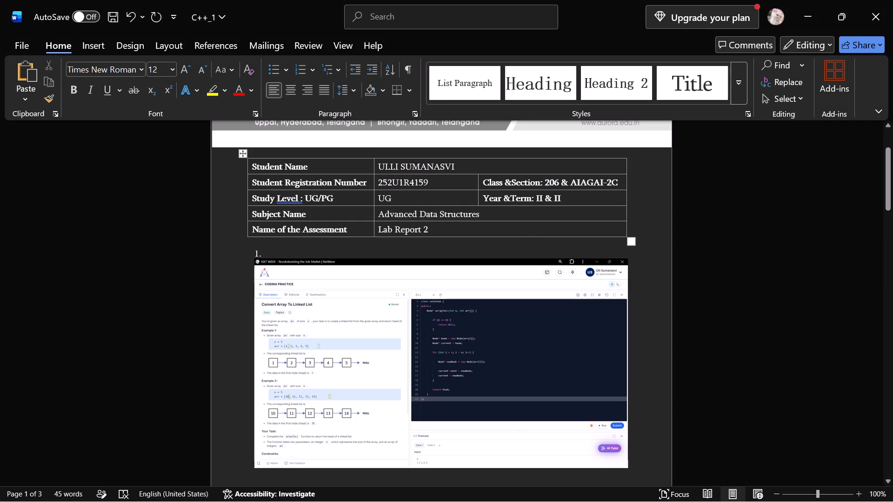
{"action": "key", "text": "ctrl+v"}
{"action": "scroll", "coordinate": [558, 306], "scroll_direction": "up", "scroll_amount": 4}
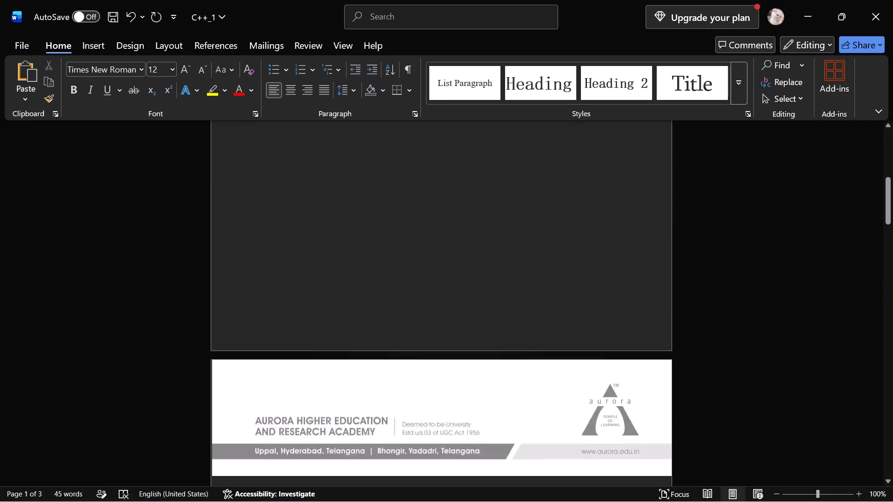
{"action": "scroll", "coordinate": [558, 306], "scroll_direction": "up", "scroll_amount": 1}
{"action": "scroll", "coordinate": [558, 306], "scroll_direction": "right", "scroll_amount": 1}
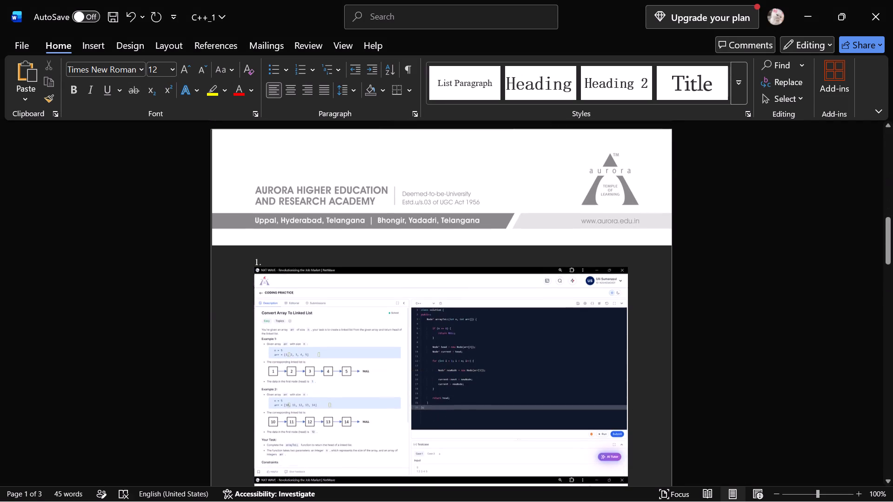
Delete the blank lines above item 2 so that it starts at the top of its page.
{"action": "scroll", "coordinate": [558, 306], "scroll_direction": "down", "scroll_amount": 8}
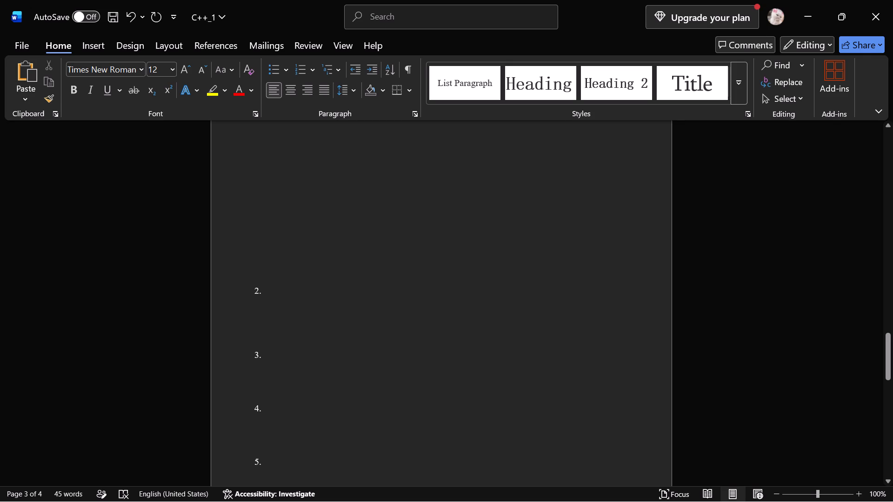
{"action": "left_click", "coordinate": [254, 291]}
{"action": "key", "text": "BackSpace"}
{"action": "key", "text": "BackSpace"}
{"action": "key", "text": "BackSpace"}
{"action": "key", "text": "BackSpace"}
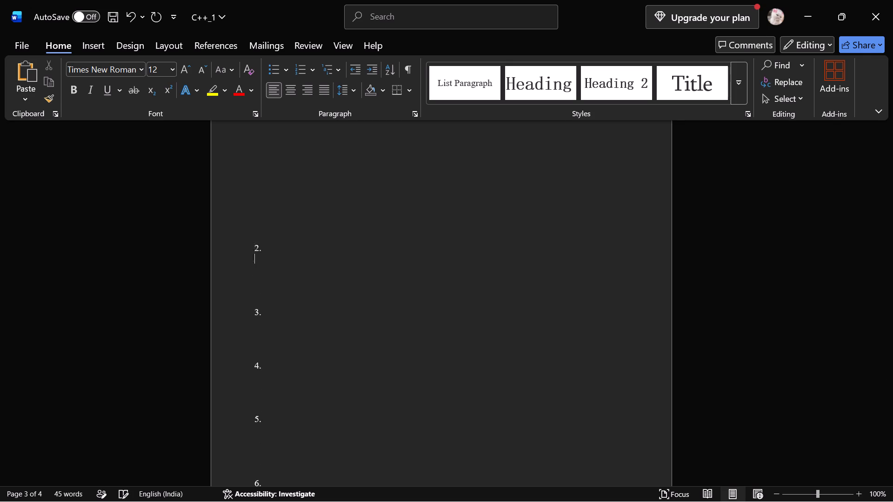
{"action": "key", "text": "BackSpace"}
{"action": "key", "text": "BackSpace"}
{"action": "key", "text": "BackSpace"}
{"action": "key", "text": "BackSpace"}
{"action": "scroll", "coordinate": [254, 291], "scroll_direction": "up", "scroll_amount": 3}
{"action": "key", "text": "BackSpace"}
{"action": "key", "text": "BackSpace"}
{"action": "key", "text": "BackSpace"}
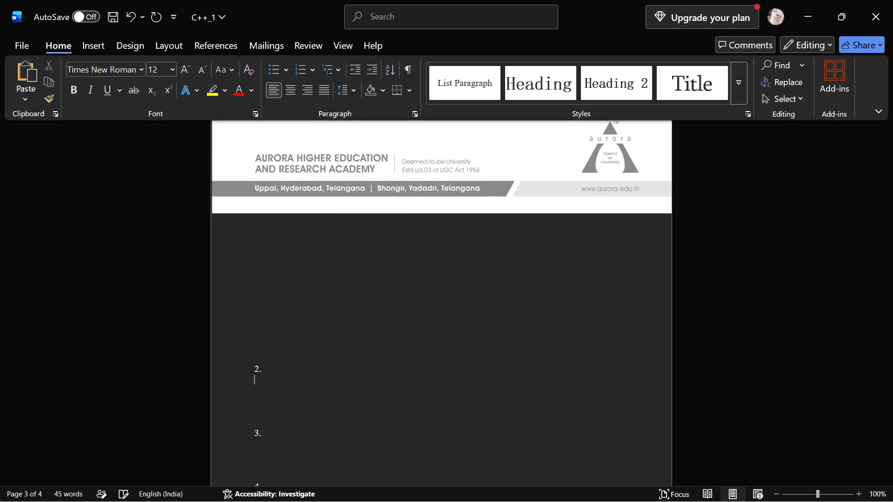
{"action": "key", "text": "BackSpace"}
{"action": "key", "text": "BackSpace"}
{"action": "key", "text": "BackSpace"}
{"action": "key", "text": "BackSpace"}
{"action": "key", "text": "BackSpace"}
{"action": "key", "text": "BackSpace"}
{"action": "key", "text": "BackSpace"}
{"action": "key", "text": "BackSpace"}
{"action": "key", "text": "BackSpace"}
{"action": "key", "text": "BackSpace"}
{"action": "key", "text": "BackSpace"}
{"action": "key", "text": "BackSpace"}
{"action": "key", "text": "BackSpace"}
Switch to the NxtWave window and open Linked List Traversal from the Module II: Linked Lists Coding Practice.
{"action": "key", "text": "alt+Tab"}
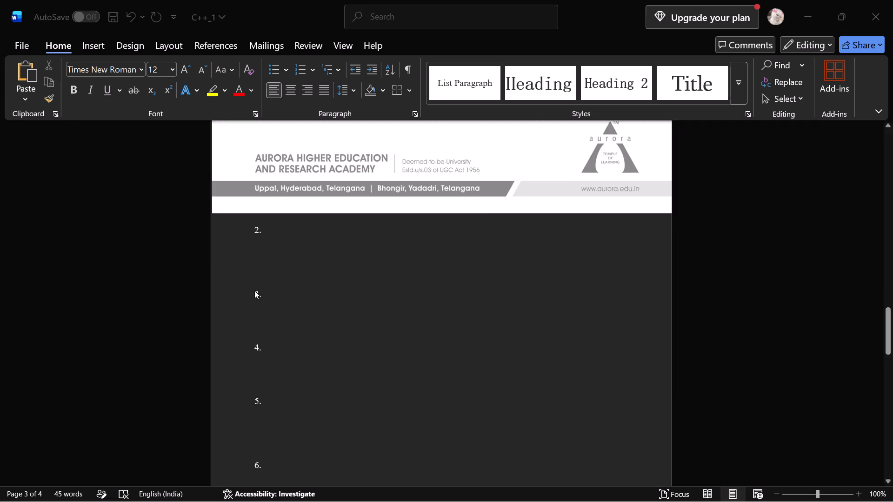
{"action": "left_click", "coordinate": [16, 57]}
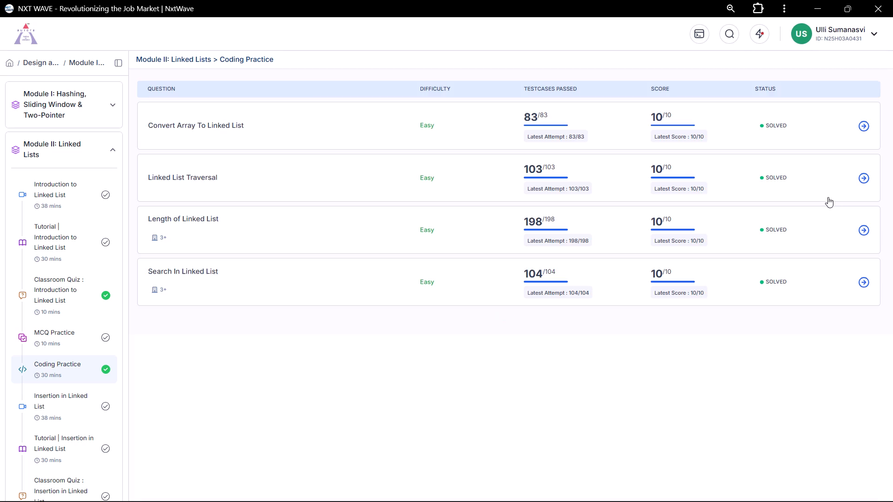
{"action": "left_click", "coordinate": [846, 190]}
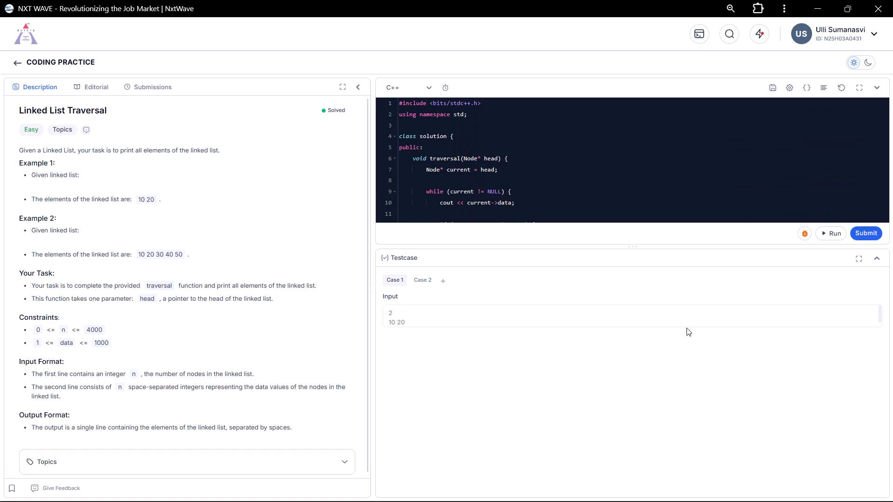
Enlarge the code editor to show the whole traversal solution and capture a full-screen screenshot of the problem description with the code.
{"action": "left_click_drag", "start_coordinate": [634, 246], "coordinate": [641, 490]}
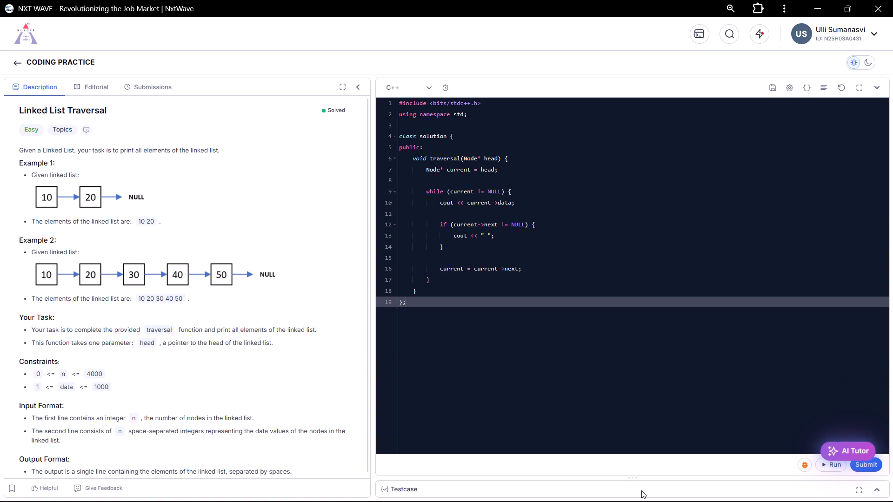
{"action": "left_click_drag", "start_coordinate": [606, 481], "coordinate": [602, 464]}
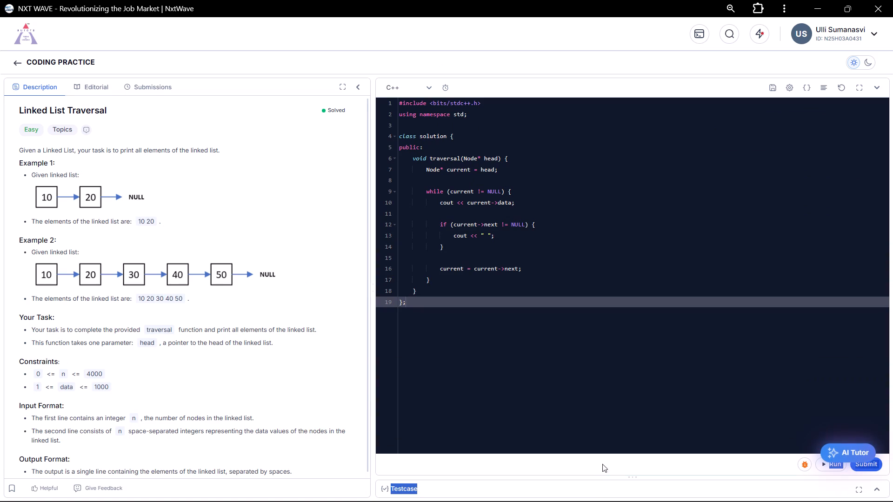
{"action": "left_click_drag", "start_coordinate": [613, 477], "coordinate": [614, 449]}
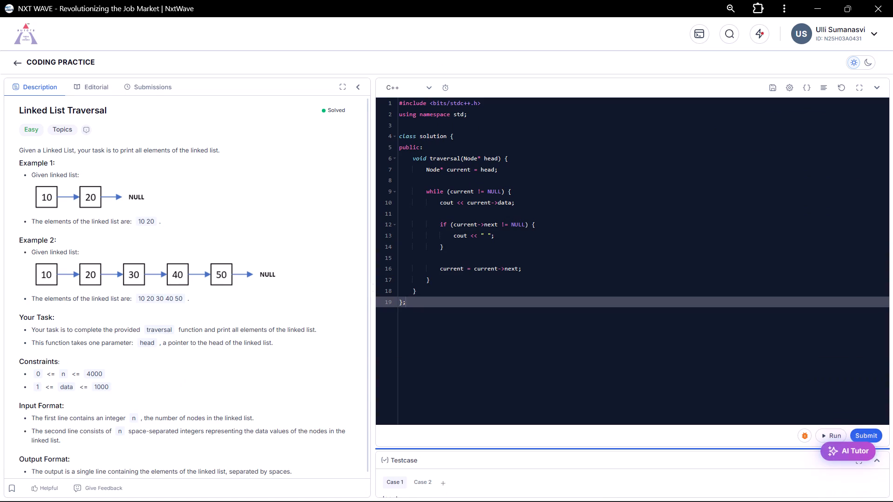
{"action": "left_click_drag", "start_coordinate": [614, 449], "coordinate": [614, 448]}
{"action": "key", "text": "shift+super+s"}
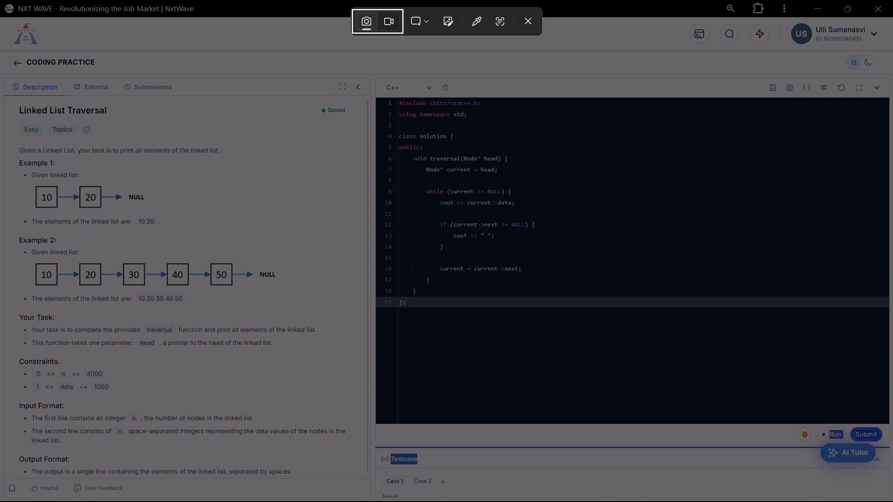
{"action": "left_click", "coordinate": [530, 31]}
{"action": "left_click", "coordinate": [525, 21]}
{"action": "left_click", "coordinate": [594, 322]}
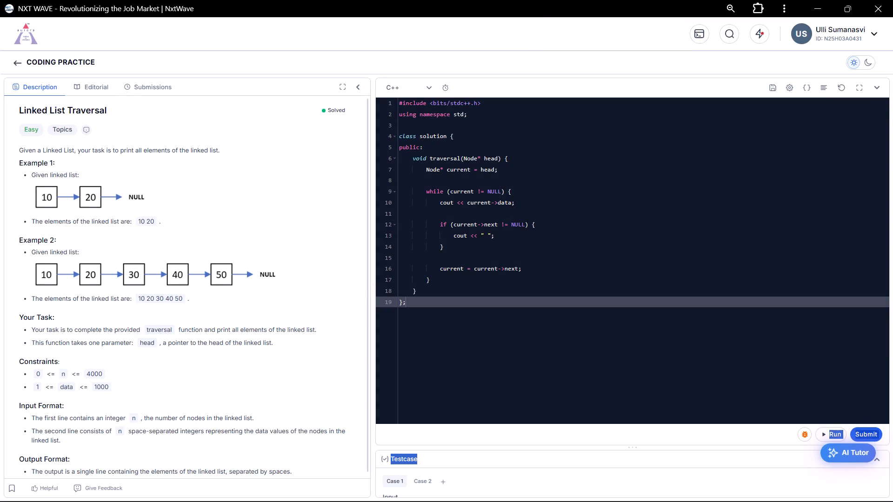
{"action": "key", "text": "shift+super+s"}
{"action": "left_click_drag", "start_coordinate": [0, 0], "coordinate": [892, 501]}
Switch to the Word document and paste the Linked List Traversal problem and code screenshot under item 2.
{"action": "key", "text": "alt+Tab"}
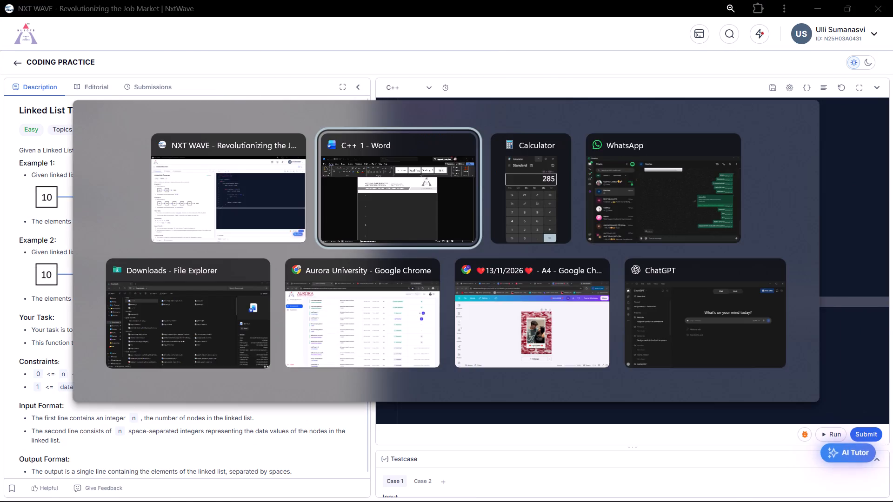
{"action": "left_click", "coordinate": [405, 244]}
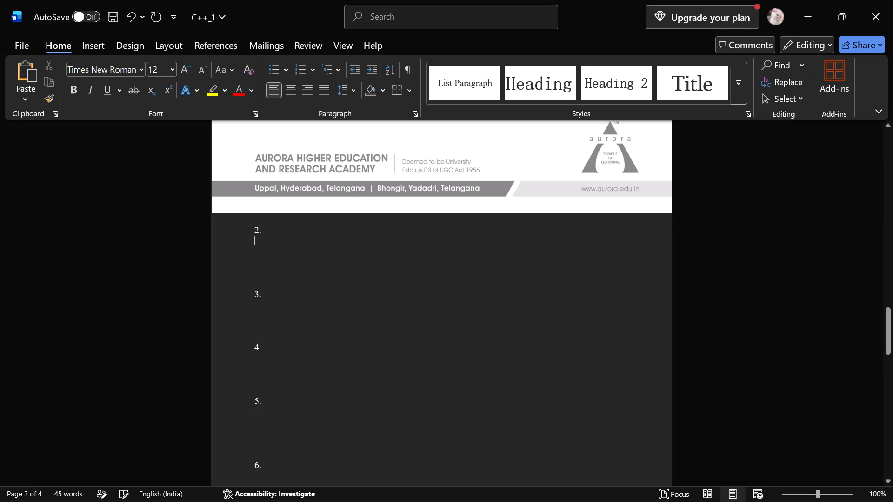
{"action": "left_click", "coordinate": [372, 238]}
{"action": "left_click", "coordinate": [275, 231]}
{"action": "key", "text": "ctrl+v"}
In the NxtWave window, run and submit the traversal solution, and capture a full-screen screenshot of the submission result with the test-case output.
{"action": "key", "text": "alt+Tab"}
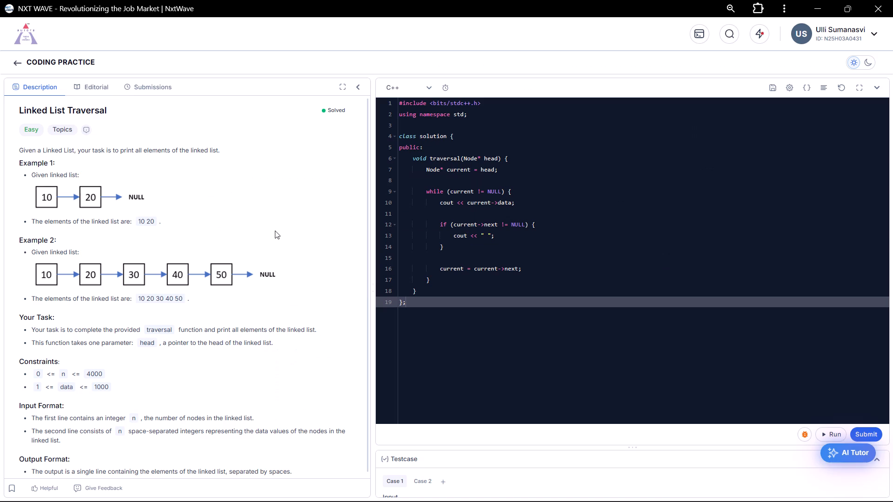
{"action": "left_click", "coordinate": [819, 436]}
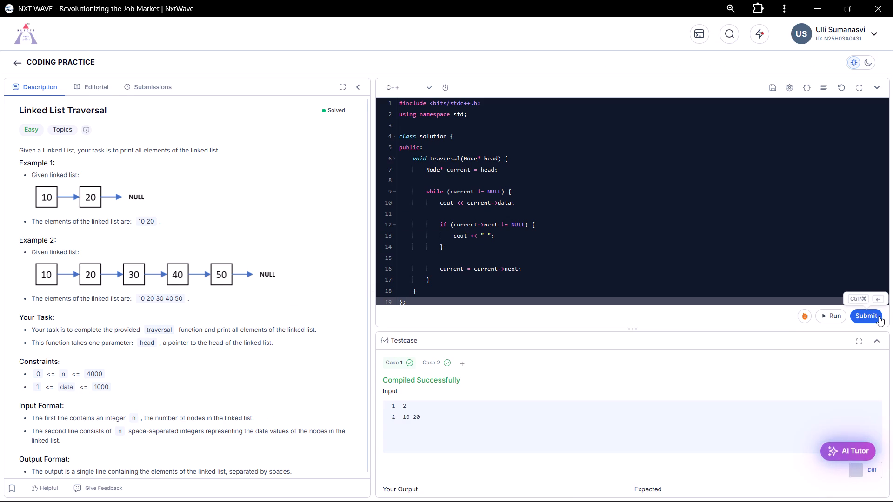
{"action": "left_click", "coordinate": [879, 316]}
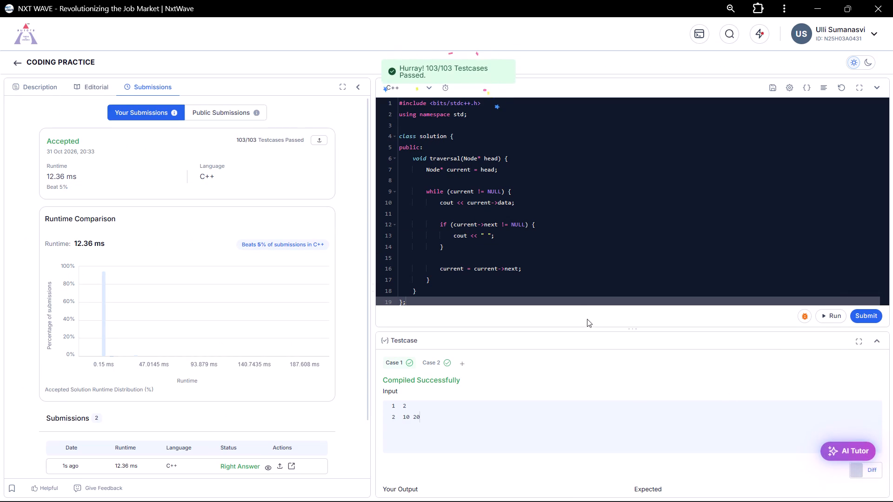
{"action": "left_click_drag", "start_coordinate": [591, 327], "coordinate": [567, 262]}
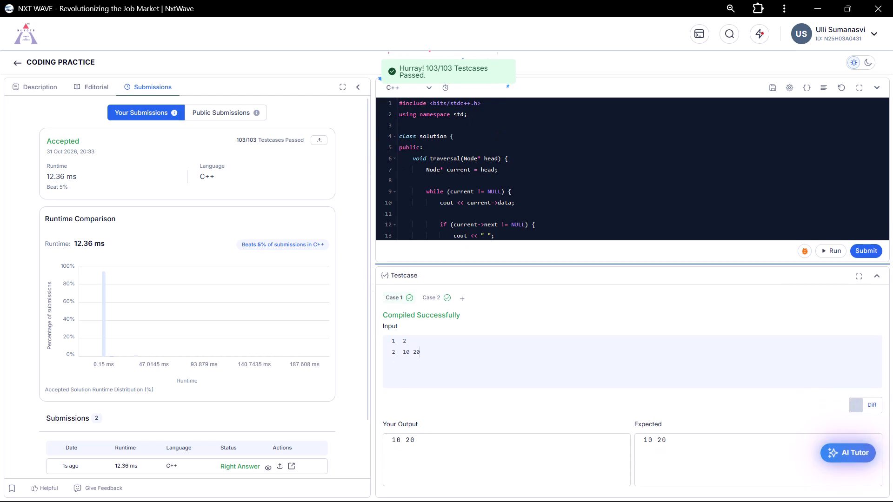
{"action": "key", "text": "shift+super+s"}
{"action": "left_click_drag", "start_coordinate": [0, 0], "coordinate": [27, 18]}
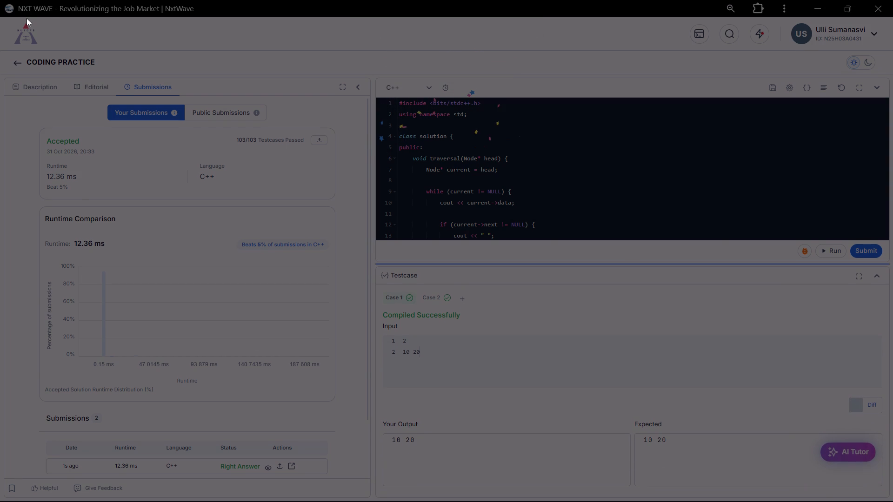
{"action": "left_click_drag", "start_coordinate": [27, 18], "coordinate": [892, 500]}
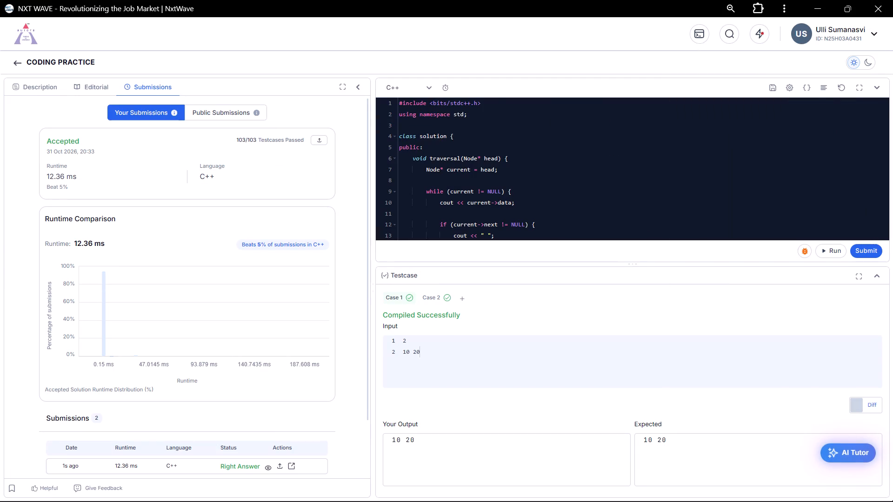
Switch to the Word document and paste the Linked List Traversal submission screenshot after the problem and code screenshot under item 2.
{"action": "key", "text": "alt+Tab"}
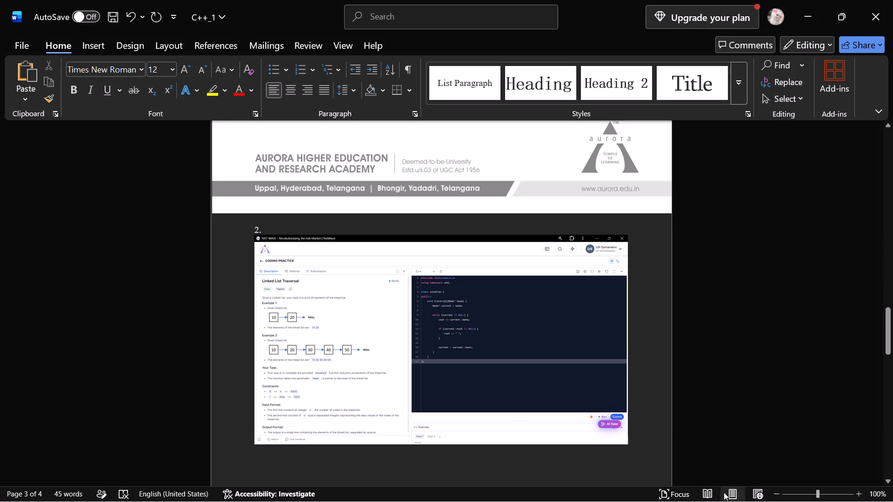
{"action": "left_click", "coordinate": [639, 443]}
{"action": "key", "text": "ctrl+v"}
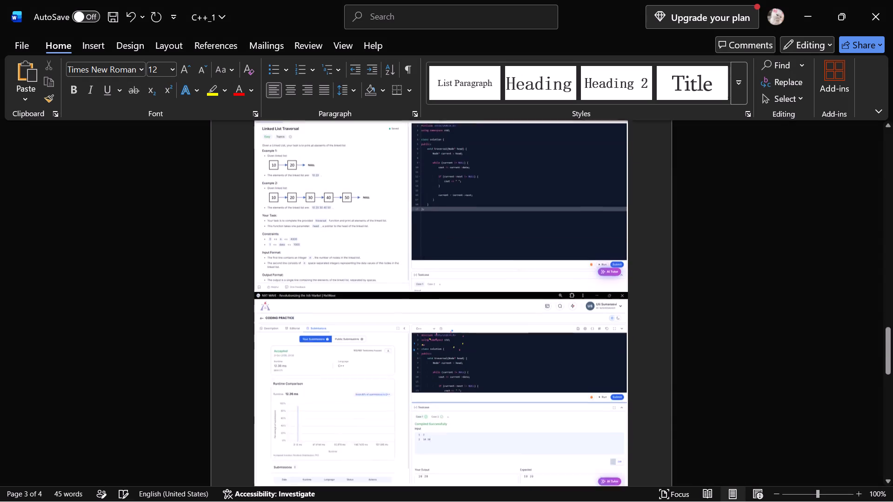
Remove the blank line above item 3 and place the cursor after its number.
{"action": "scroll", "coordinate": [639, 443], "scroll_direction": "down", "scroll_amount": 4}
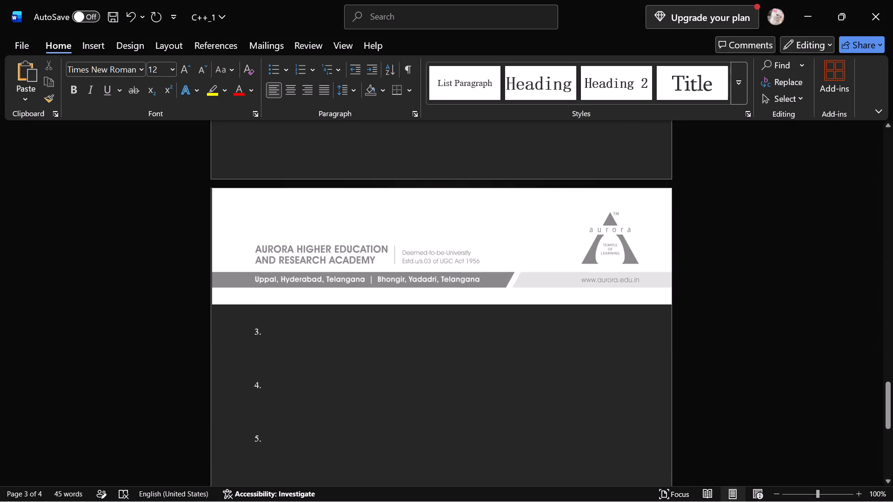
{"action": "left_click", "coordinate": [254, 334]}
{"action": "key", "text": "BackSpace"}
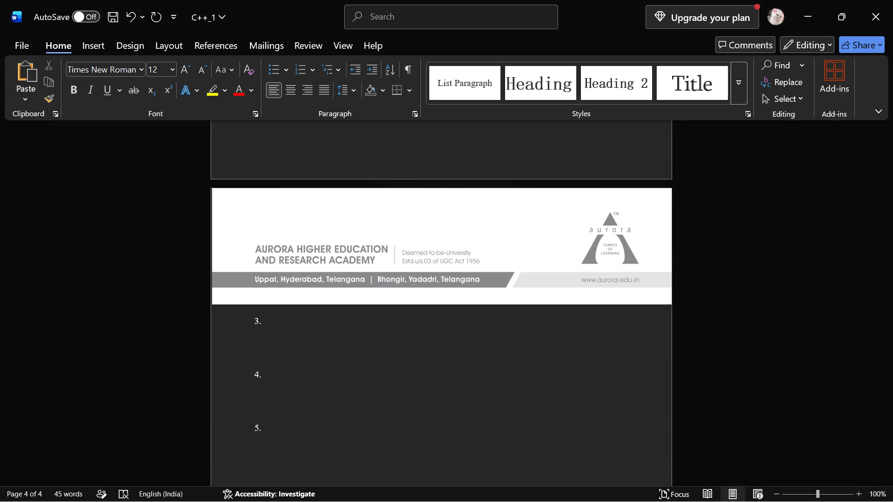
{"action": "key", "text": "Right"}
{"action": "key", "text": "Right"}
Switch to the NxtWave window and open Length of Linked List from the Module II: Linked Lists Coding Practice.
{"action": "key", "text": "alt+Tab"}
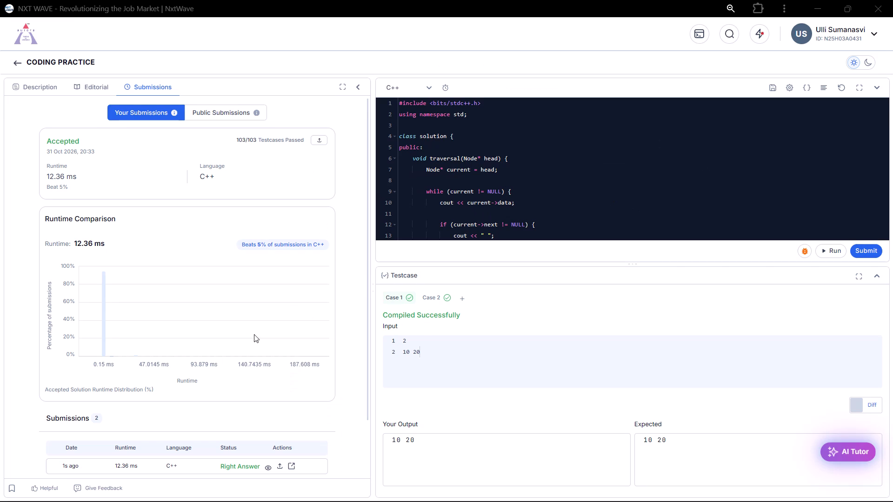
{"action": "left_click", "coordinate": [14, 63]}
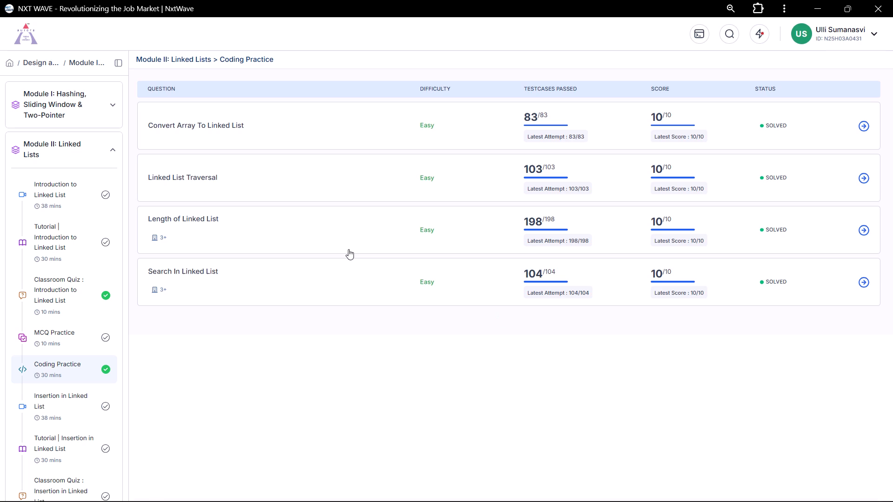
{"action": "left_click", "coordinate": [475, 239]}
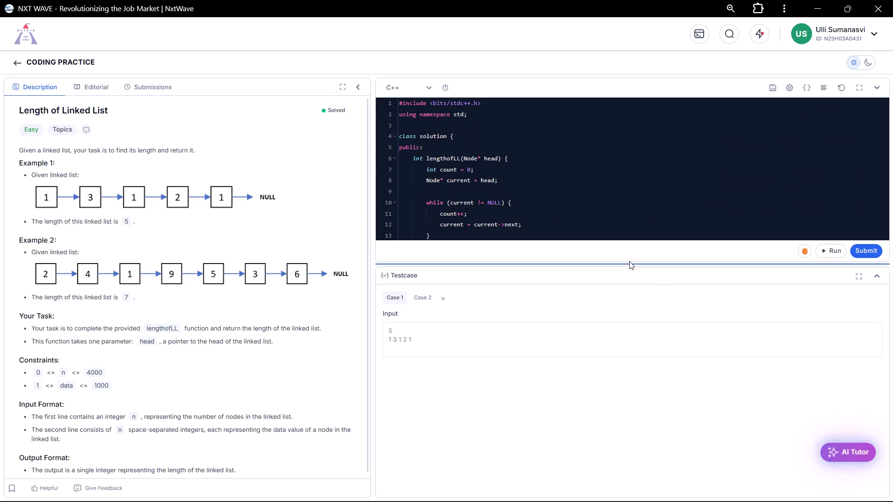
Enlarge the code editor to show the whole lengthofLL solution and capture a full-screen screenshot of the problem description with the code.
{"action": "left_click_drag", "start_coordinate": [629, 261], "coordinate": [670, 462]}
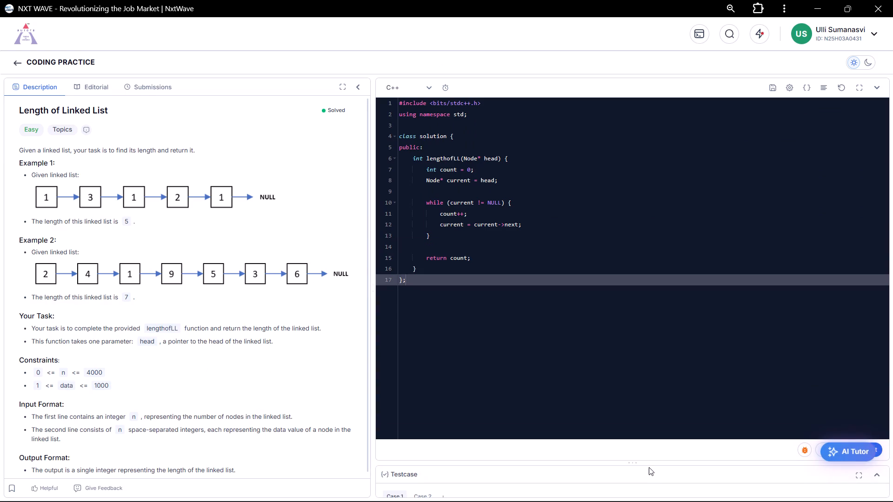
{"action": "left_click_drag", "start_coordinate": [648, 462], "coordinate": [648, 388]}
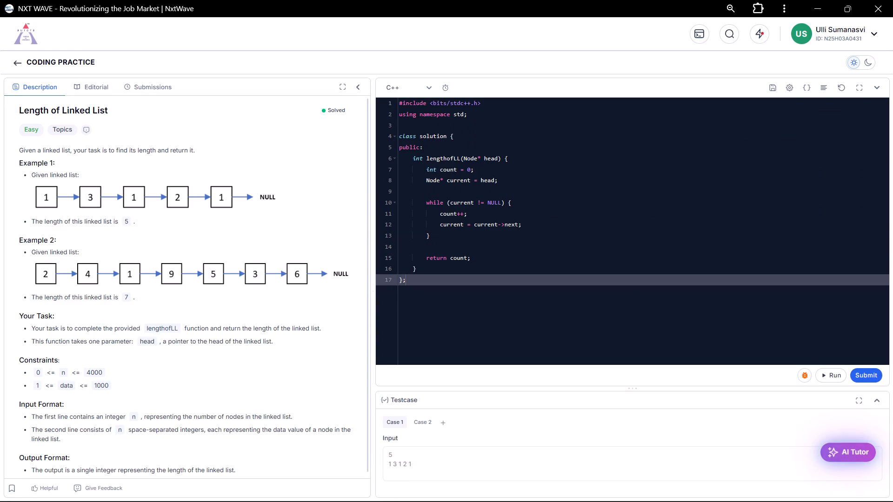
{"action": "key", "text": "shift+super+s"}
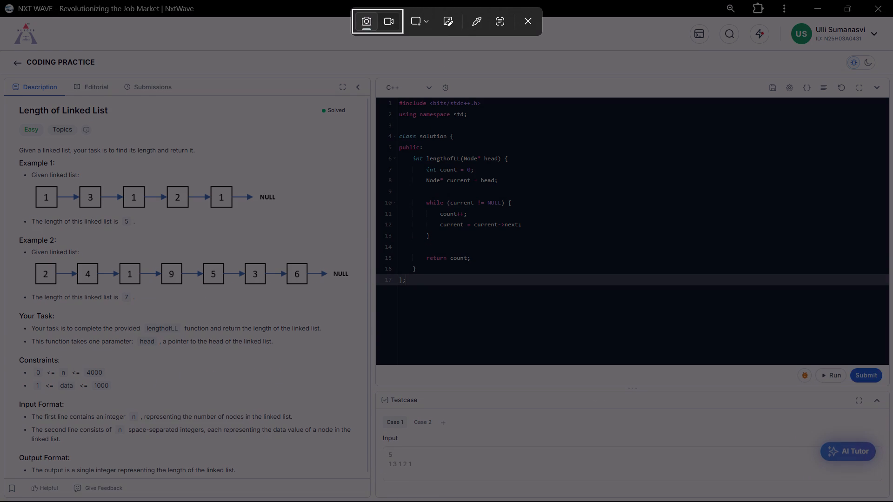
{"action": "left_click_drag", "start_coordinate": [2, 0], "coordinate": [892, 501]}
Switch to the Word document and paste the Length of Linked List problem and code screenshot under item 3.
{"action": "key", "text": "alt+Tab"}
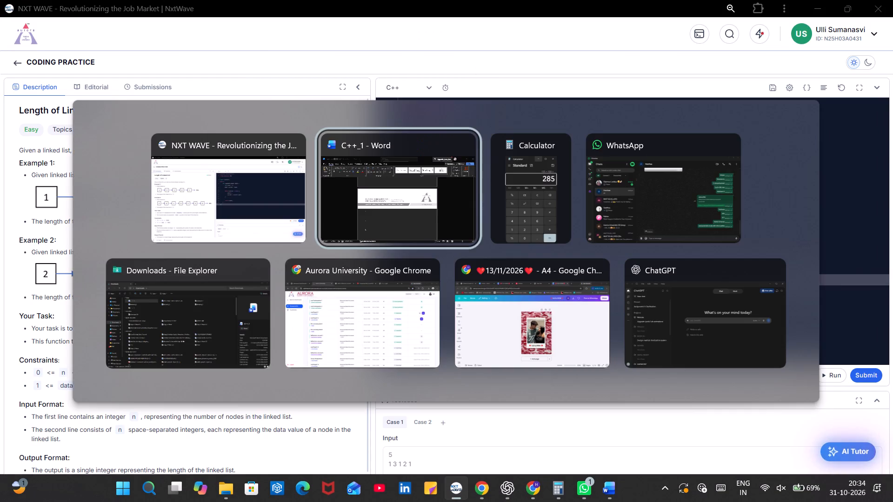
{"action": "key", "text": "ctrl+v"}
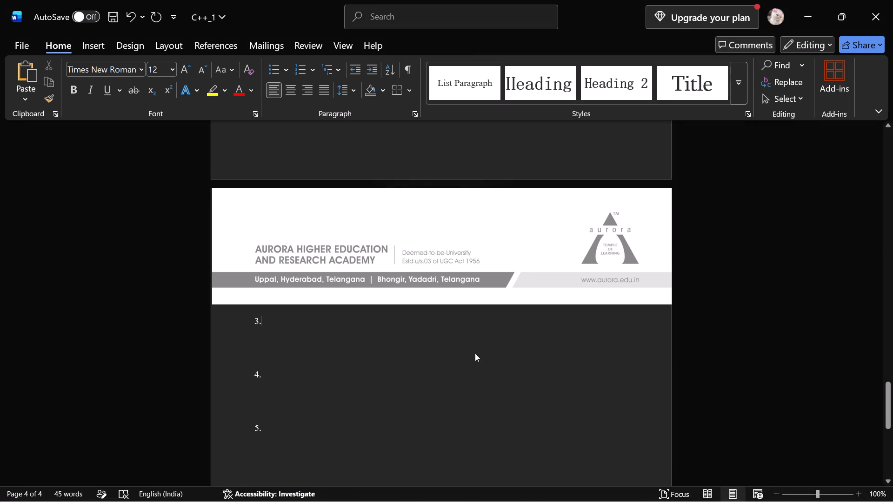
In the NxtWave window, run and submit the lengthofLL solution, and capture a full-screen screenshot of the submission result with the test-case output.
{"action": "key", "text": "alt+Tab"}
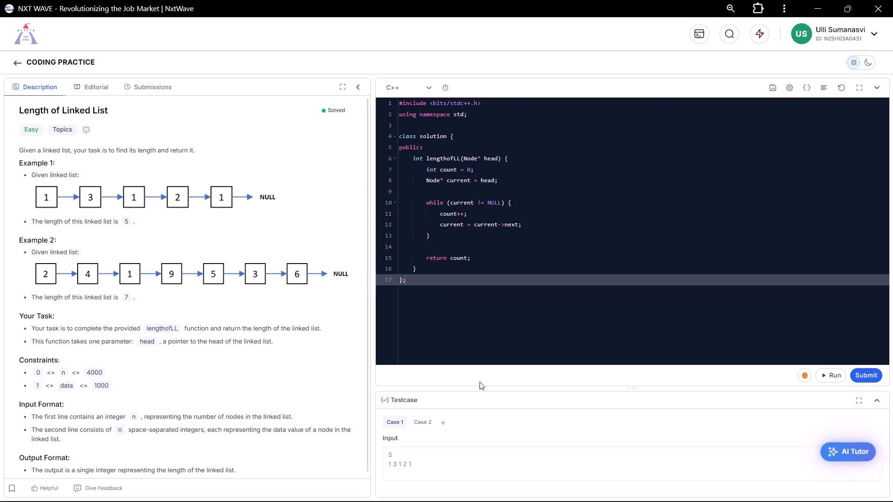
{"action": "left_click", "coordinate": [820, 377]}
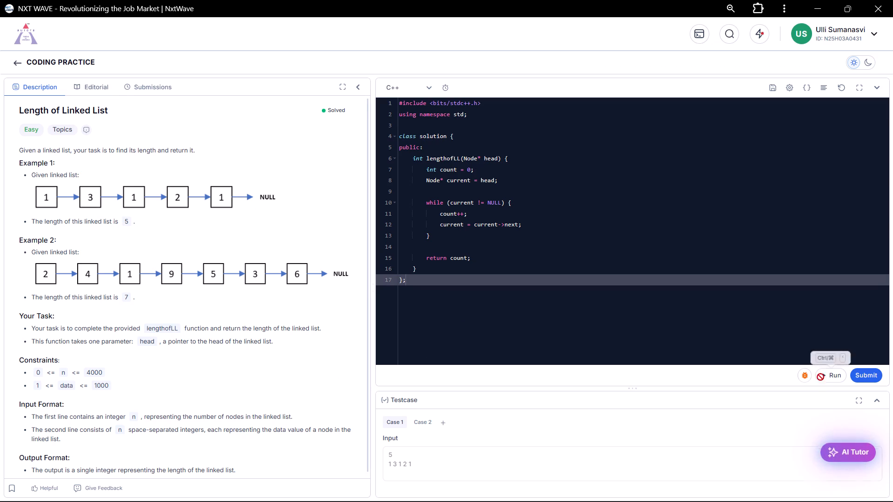
{"action": "left_click", "coordinate": [866, 314]}
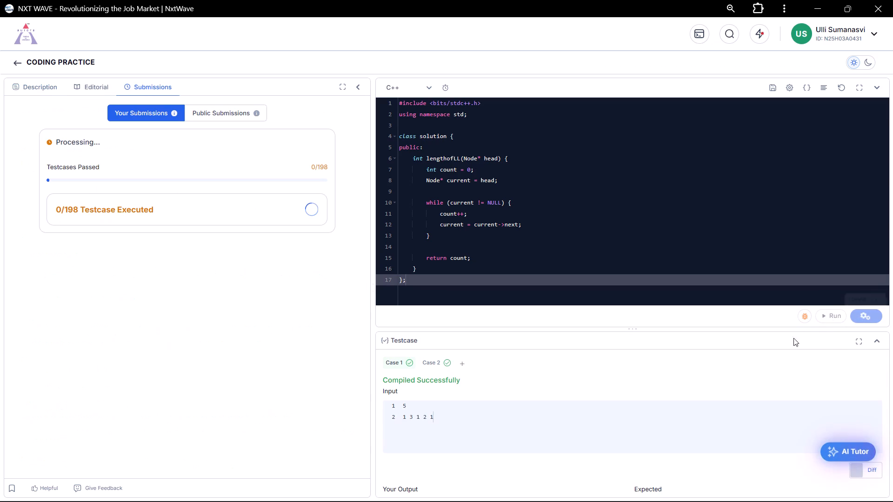
{"action": "left_click_drag", "start_coordinate": [641, 330], "coordinate": [626, 231]}
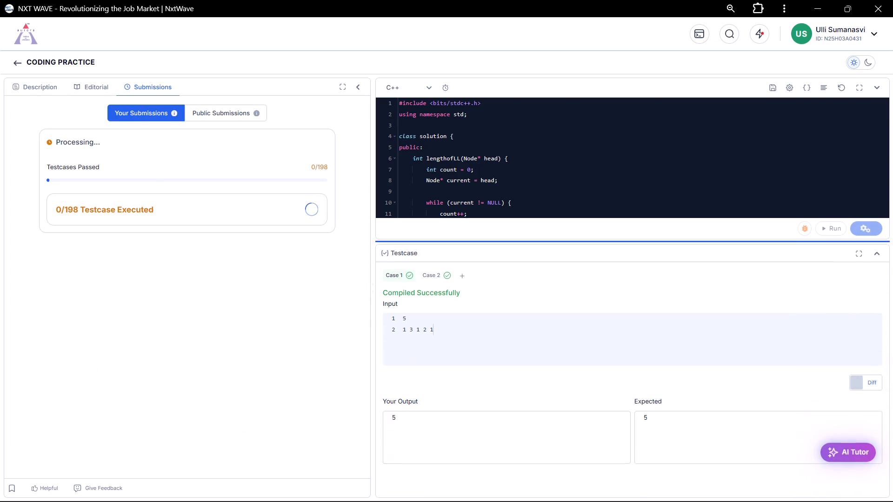
{"action": "left_click_drag", "start_coordinate": [626, 231], "coordinate": [630, 245]}
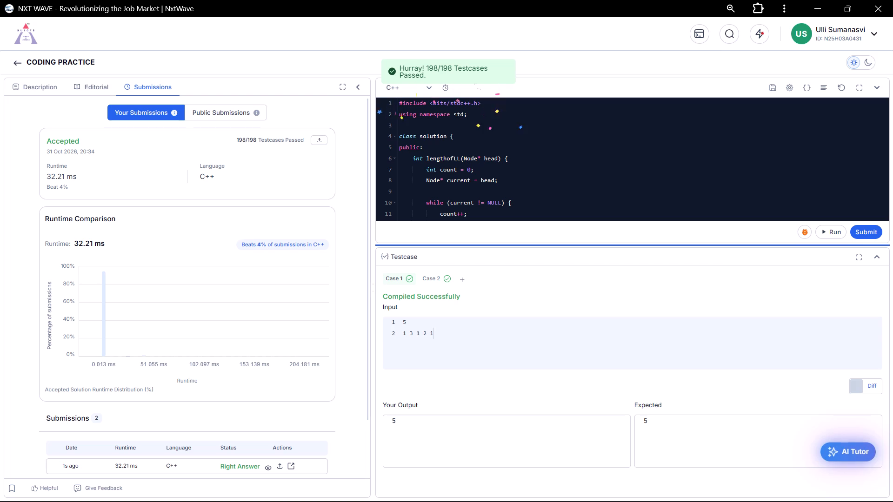
{"action": "key", "text": "shift+super+s"}
{"action": "left_click_drag", "start_coordinate": [6, 2], "coordinate": [892, 501]}
Paste the Length of Linked List submission screenshot under item 3 in the Word document, and place the cursor after item 4's number.
{"action": "key", "text": "alt+Tab"}
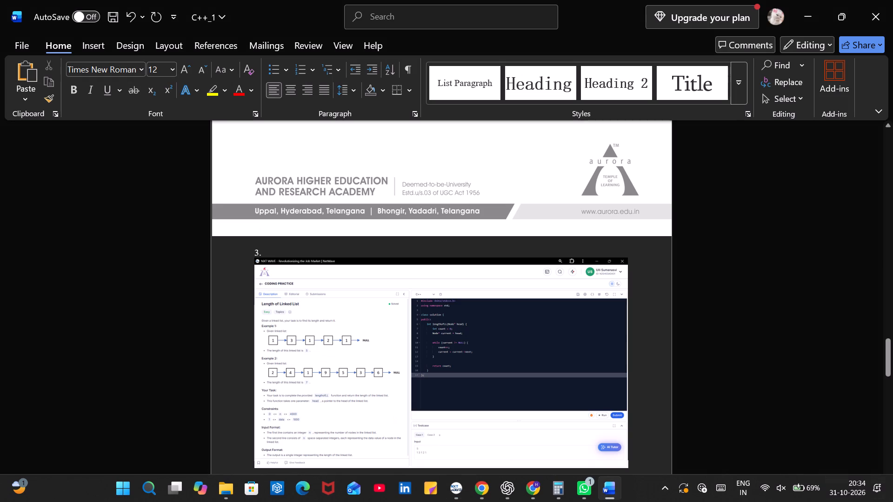
{"action": "key", "text": "ctrl+v"}
{"action": "scroll", "coordinate": [642, 390], "scroll_direction": "down", "scroll_amount": 3}
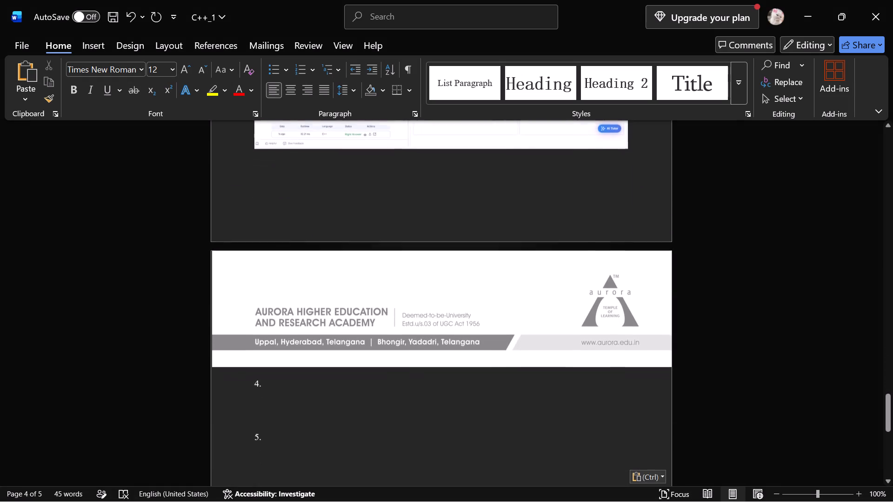
{"action": "left_click", "coordinate": [390, 374]}
Switch to the NxtWave window and open Search In Linked List from the Module II: Linked Lists Coding Practice.
{"action": "key", "text": "alt+Tab"}
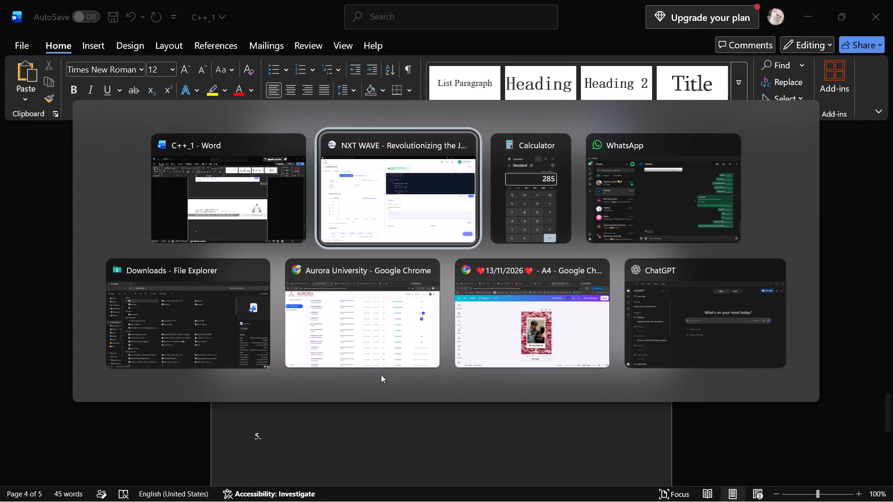
{"action": "left_click", "coordinate": [14, 60]}
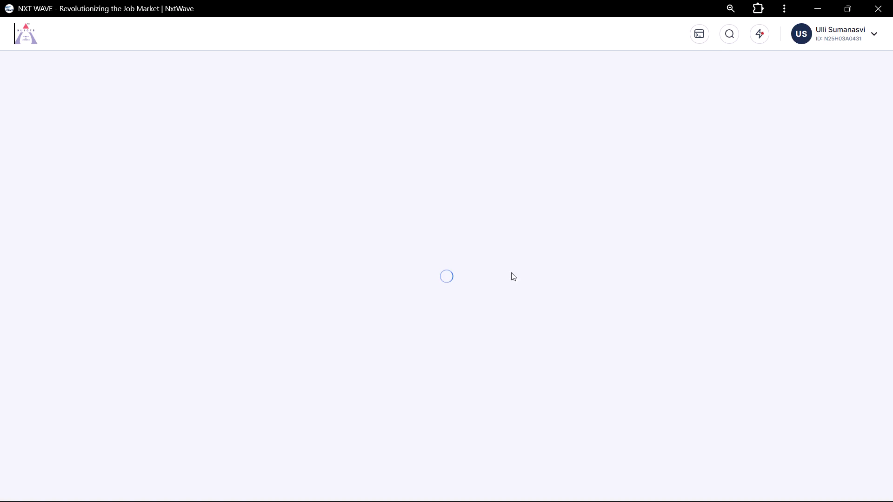
{"action": "left_click", "coordinate": [511, 291]}
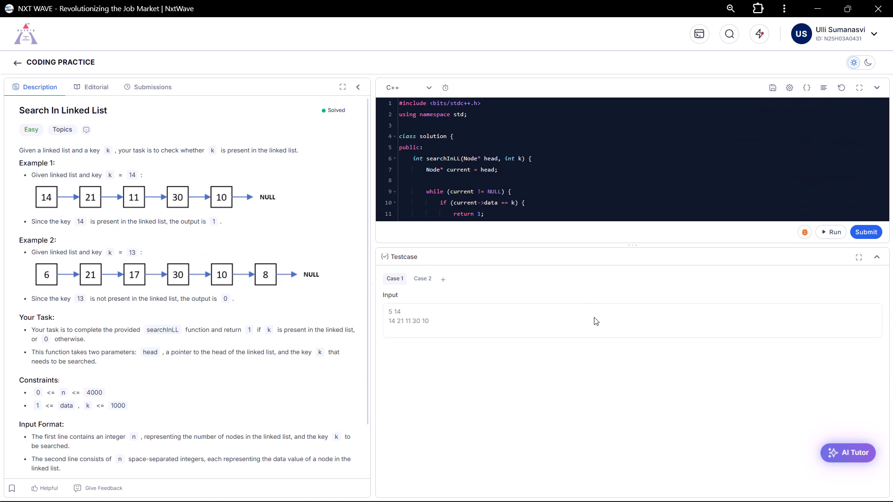
Enlarge the code editor to show the whole searchInLL solution and capture a full-screen screenshot of the problem description with the code.
{"action": "left_click_drag", "start_coordinate": [613, 247], "coordinate": [606, 370]}
{"action": "key", "text": "shift+super+s"}
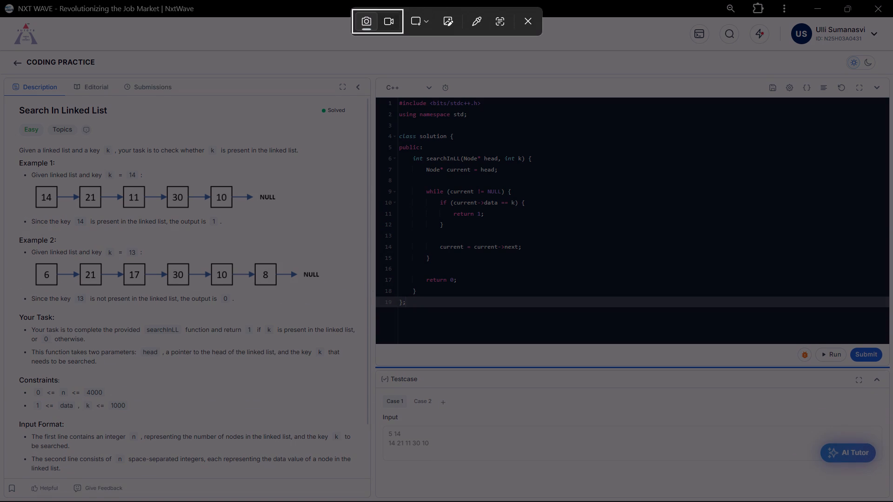
{"action": "left_click_drag", "start_coordinate": [1, 1], "coordinate": [892, 500]}
Switch to the Word document and paste the Search In Linked List problem and code screenshot under item 4.
{"action": "key", "text": "alt+Tab"}
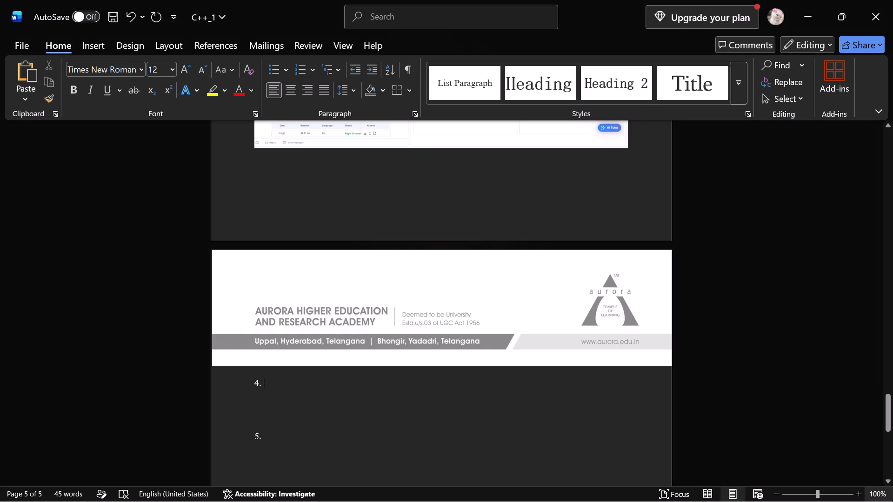
{"action": "key", "text": "ctrl+v"}
In the NxtWave window, run and submit the searchInLL solution, and capture a full-screen screenshot of the submission result with the test-case output.
{"action": "key", "text": "alt+Tab"}
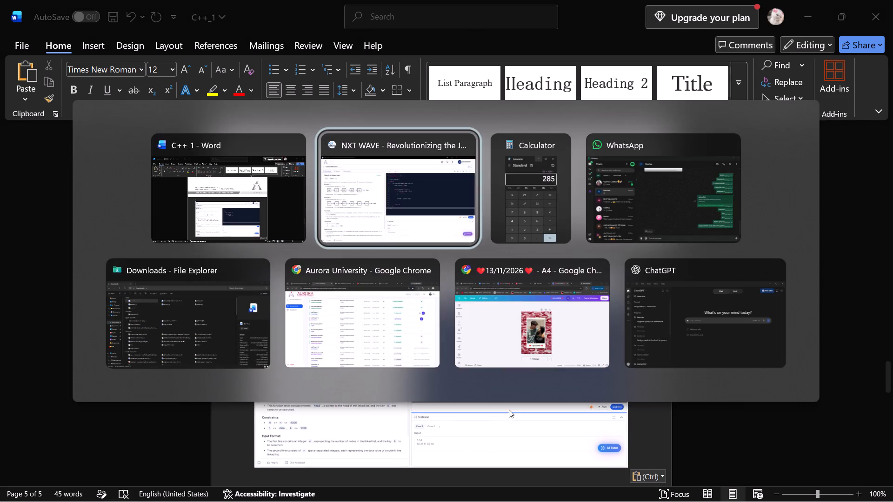
{"action": "left_click", "coordinate": [824, 365]}
{"action": "left_click", "coordinate": [833, 353]}
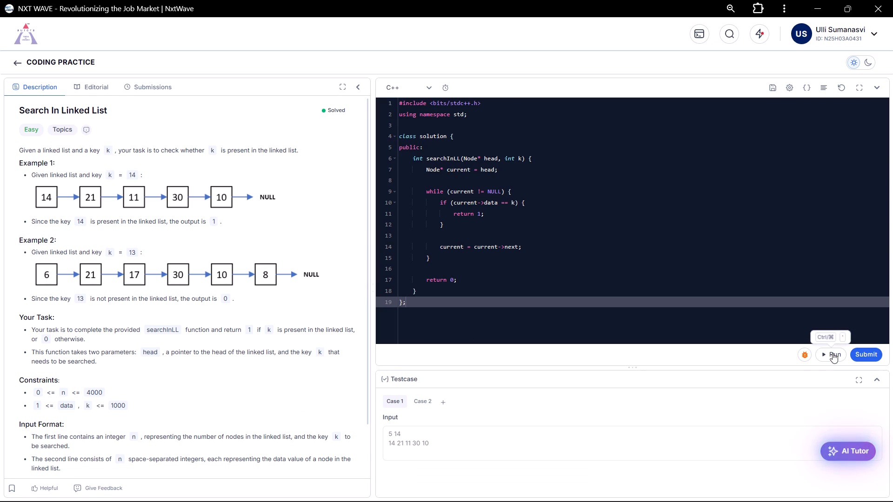
{"action": "left_click", "coordinate": [863, 316]}
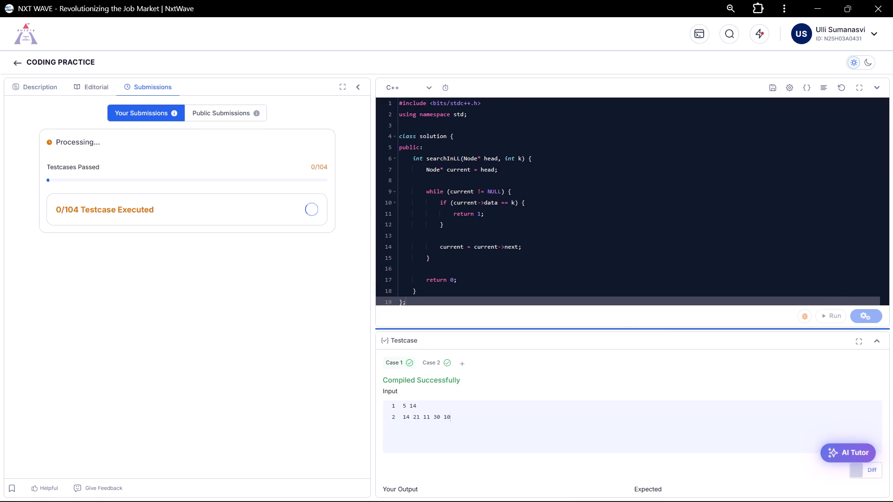
{"action": "left_click_drag", "start_coordinate": [649, 330], "coordinate": [627, 260]}
{"action": "key", "text": "shift+super+s"}
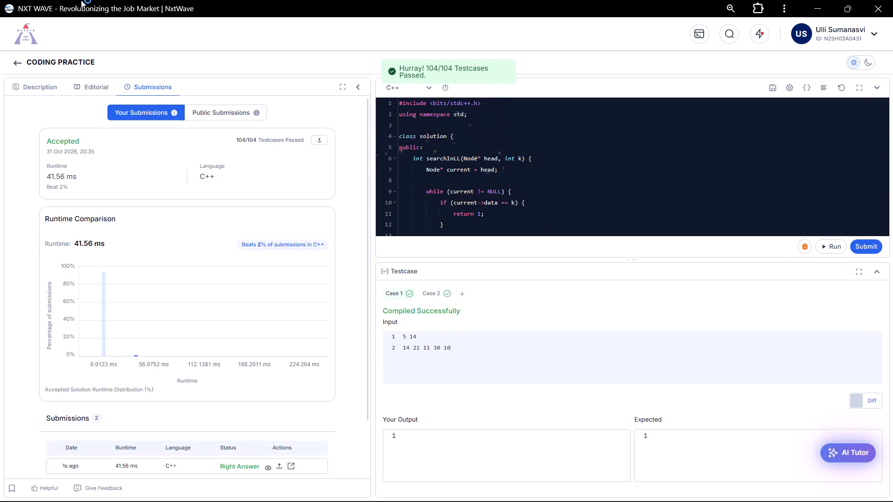
{"action": "left_click_drag", "start_coordinate": [1, 0], "coordinate": [892, 501]}
Paste the Search In Linked List submission screenshot under item 4 in the Word document, and place the cursor after item 5's number.
{"action": "key", "text": "alt+Tab"}
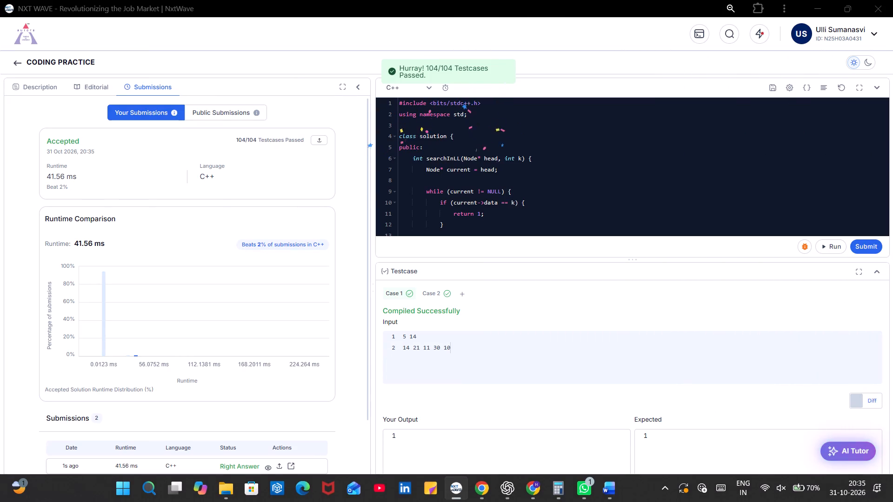
{"action": "scroll", "coordinate": [615, 416], "scroll_direction": "down", "scroll_amount": 3}
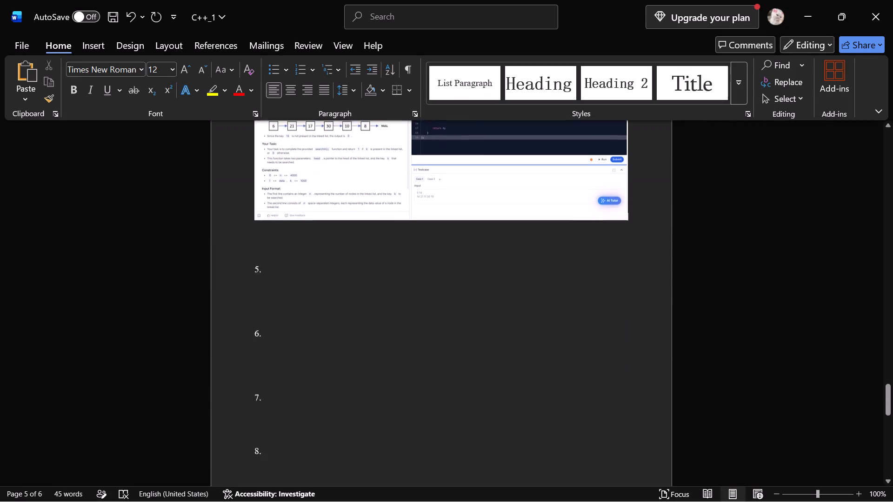
{"action": "key", "text": "ctrl+v"}
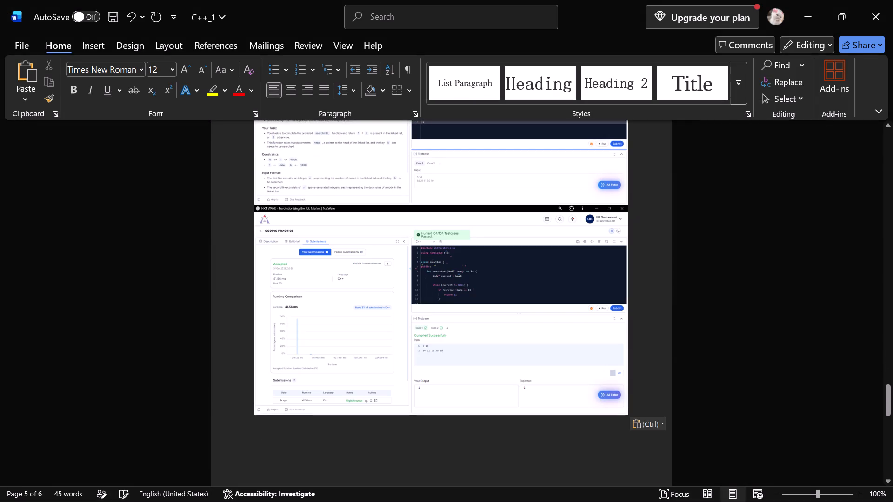
{"action": "scroll", "coordinate": [635, 219], "scroll_direction": "down", "scroll_amount": 3}
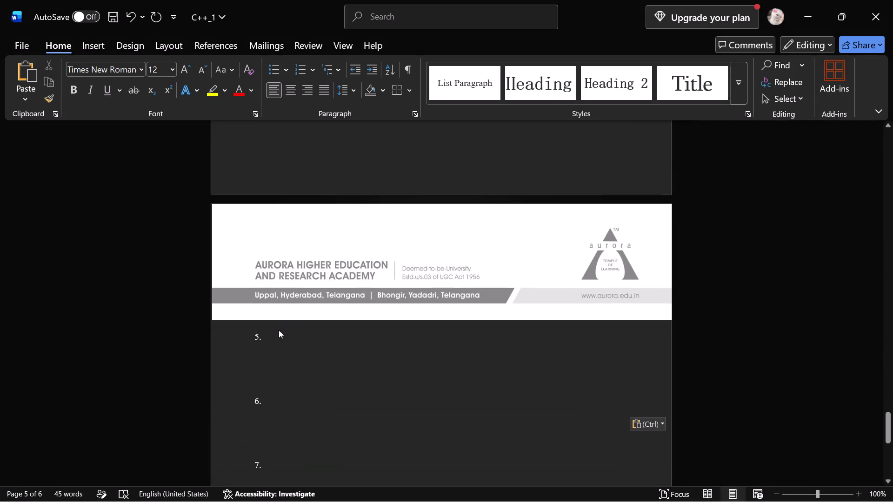
{"action": "left_click", "coordinate": [280, 337]}
Switch to the NxtWave window and open the Insertion At Head - Linked List problem from the coding practice following the Insertion in Linked List lessons.
{"action": "key", "text": "alt+Tab"}
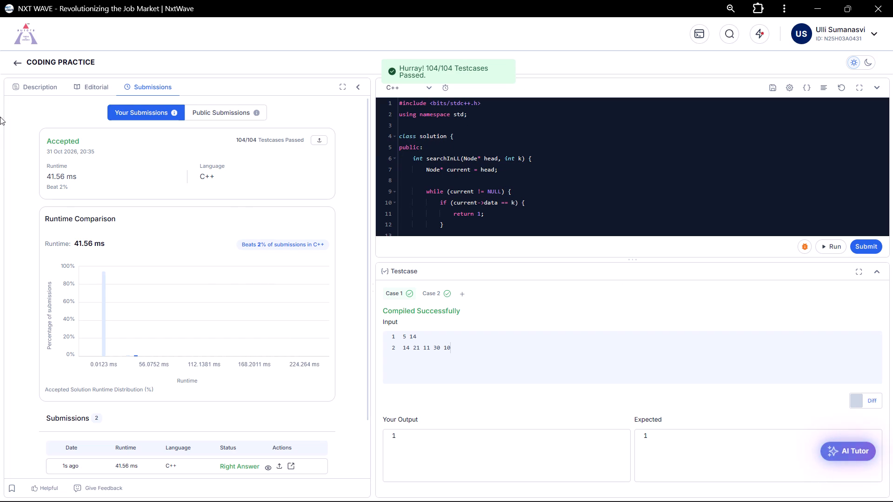
{"action": "left_click", "coordinate": [15, 65]}
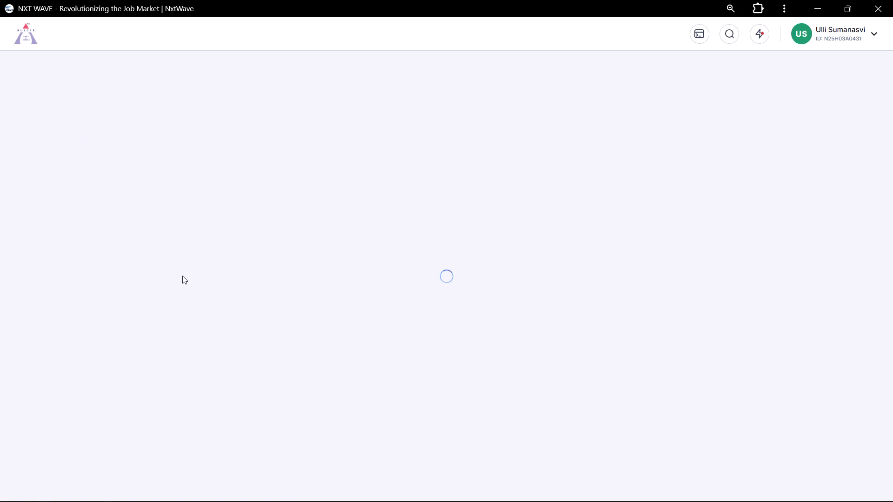
{"action": "scroll", "coordinate": [55, 395], "scroll_direction": "down", "scroll_amount": 5}
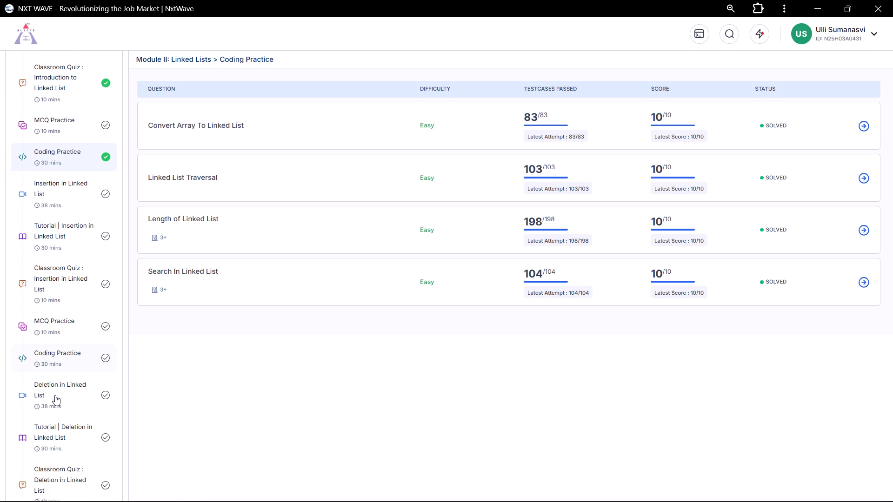
{"action": "scroll", "coordinate": [55, 395], "scroll_direction": "down", "scroll_amount": 1}
{"action": "left_click", "coordinate": [76, 329]}
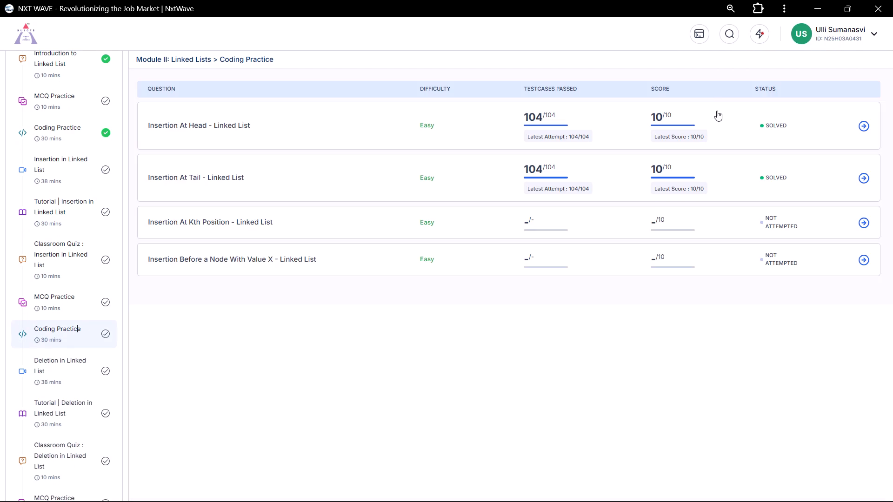
{"action": "left_click", "coordinate": [715, 119]}
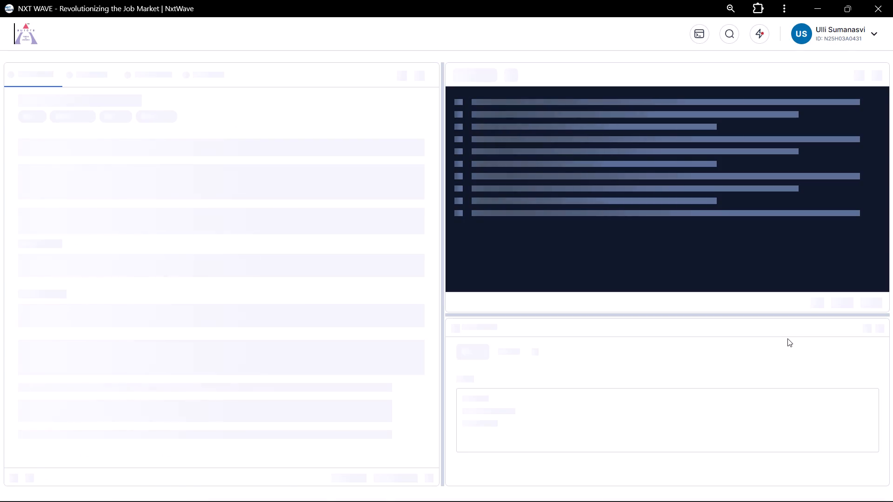
Run the insertionAtHead solution, resize the code and test-case areas, and capture a full-screen screenshot of the problem, code and output.
{"action": "left_click_drag", "start_coordinate": [631, 260], "coordinate": [646, 416]}
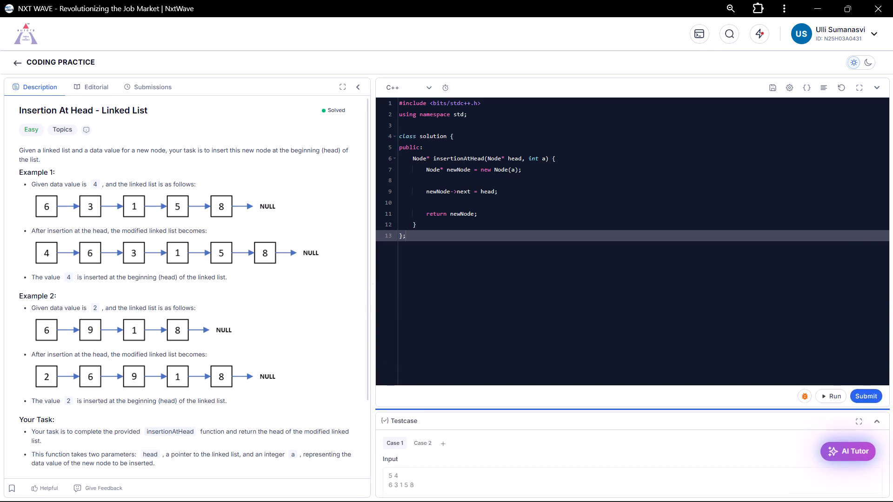
{"action": "left_click_drag", "start_coordinate": [646, 416], "coordinate": [639, 396]}
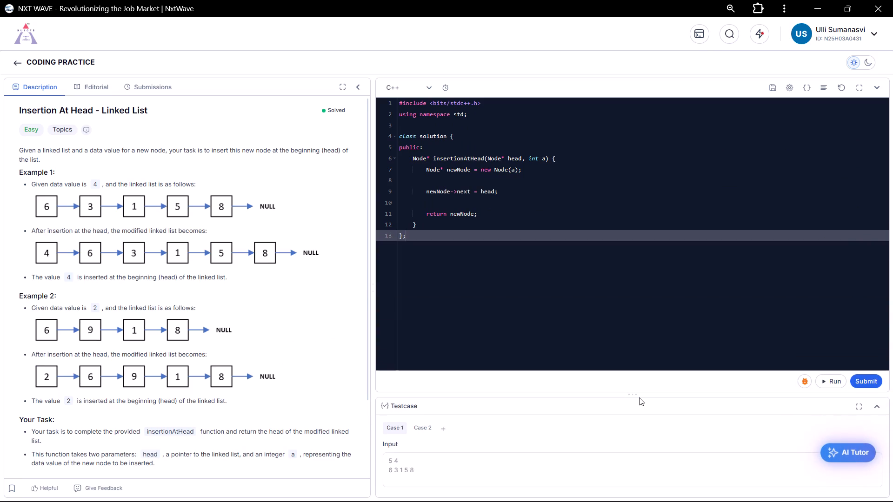
{"action": "left_click_drag", "start_coordinate": [637, 396], "coordinate": [625, 345]}
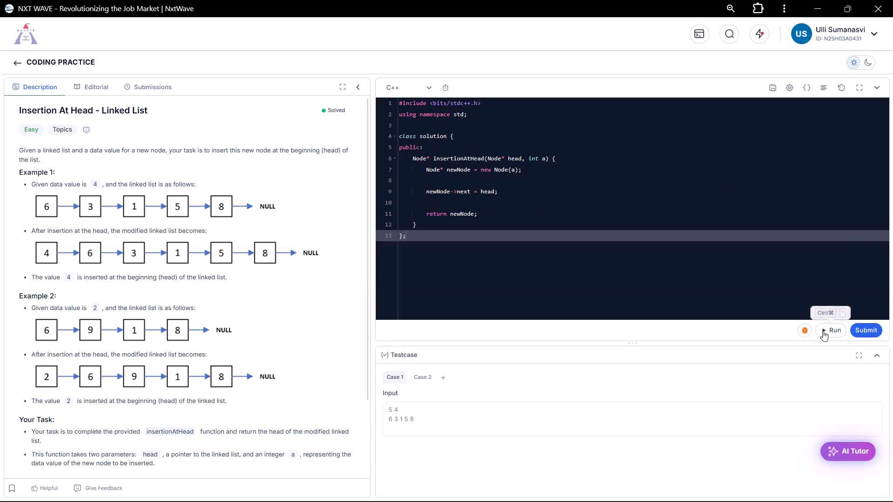
{"action": "left_click", "coordinate": [823, 330]}
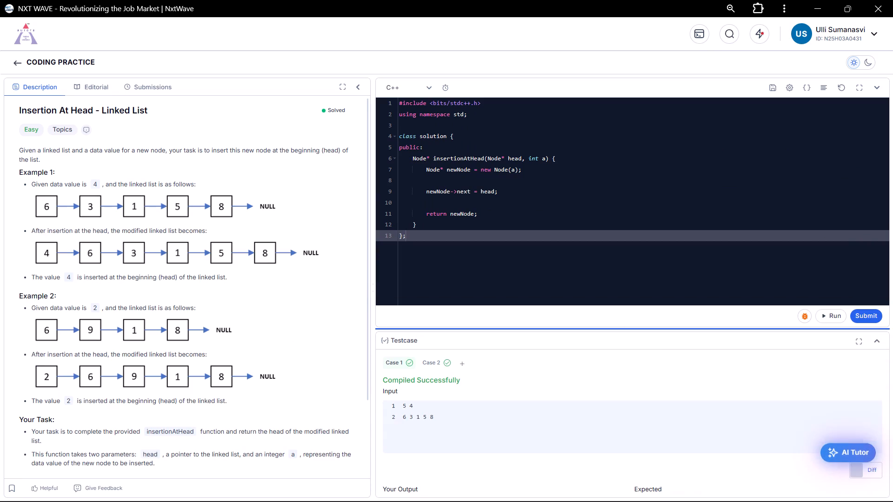
{"action": "left_click_drag", "start_coordinate": [624, 329], "coordinate": [607, 269]}
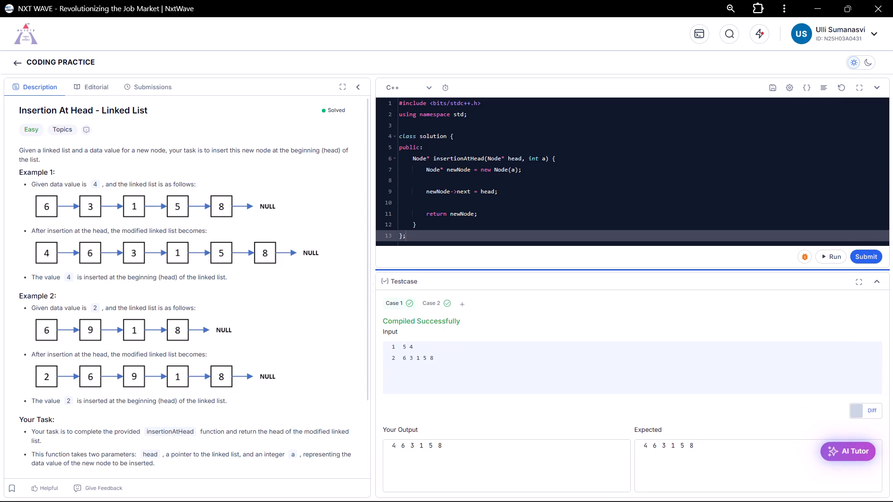
{"action": "left_click_drag", "start_coordinate": [607, 269], "coordinate": [607, 269]}
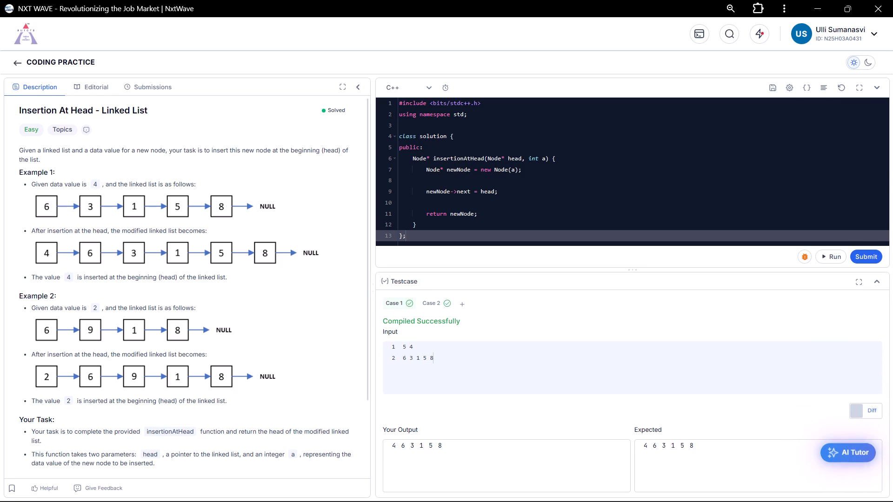
{"action": "left_click_drag", "start_coordinate": [595, 271], "coordinate": [594, 285]}
{"action": "left_click", "coordinate": [734, 209]}
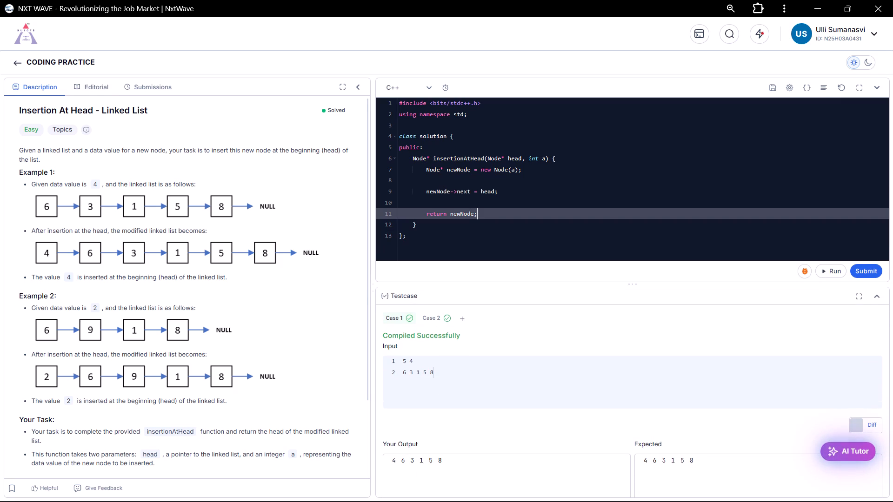
{"action": "left_click", "coordinate": [728, 260]}
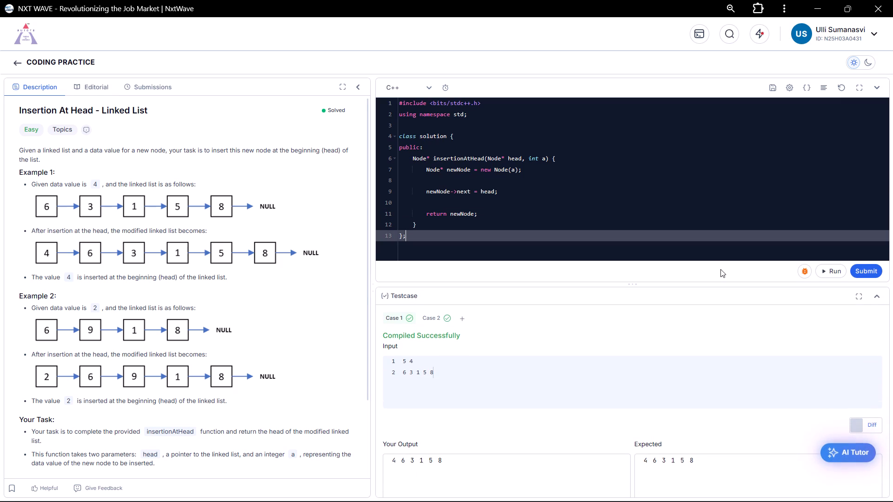
{"action": "key", "text": "shift+super+s"}
{"action": "left_click_drag", "start_coordinate": [2, 0], "coordinate": [892, 501]}
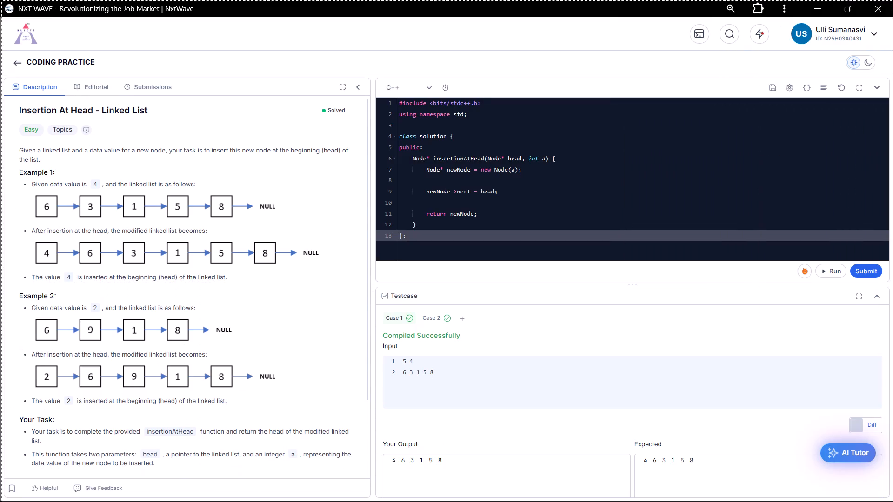
{"action": "left_click_drag", "start_coordinate": [892, 501], "coordinate": [892, 501]}
Switch to the Word document and paste the Insertion At Head problem and code screenshot under item 5.
{"action": "key", "text": "alt+Tab"}
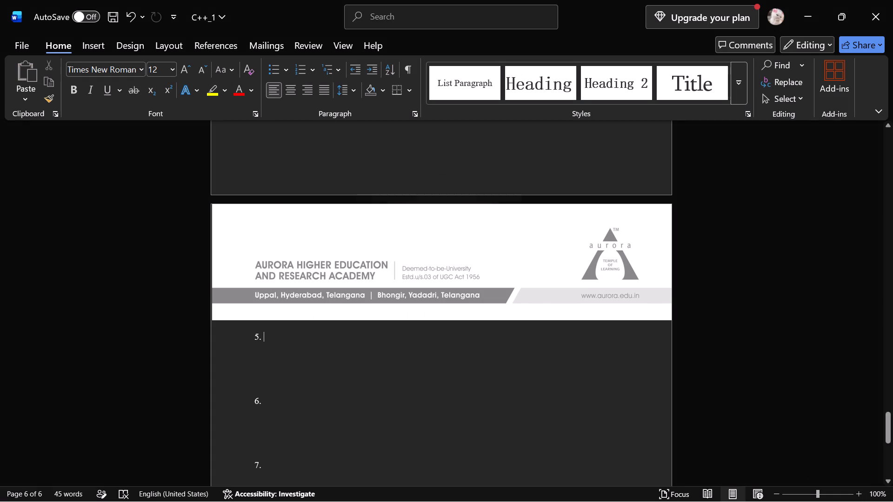
{"action": "key", "text": "ctrl+v"}
In the NxtWave window, submit the insertionAtHead solution and capture a full-screen screenshot of the submission result.
{"action": "key", "text": "alt+Tab"}
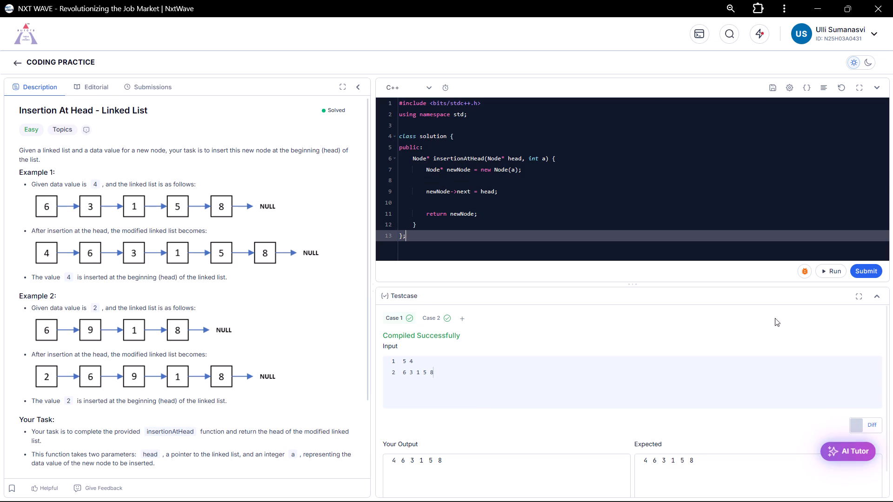
{"action": "left_click", "coordinate": [867, 277]}
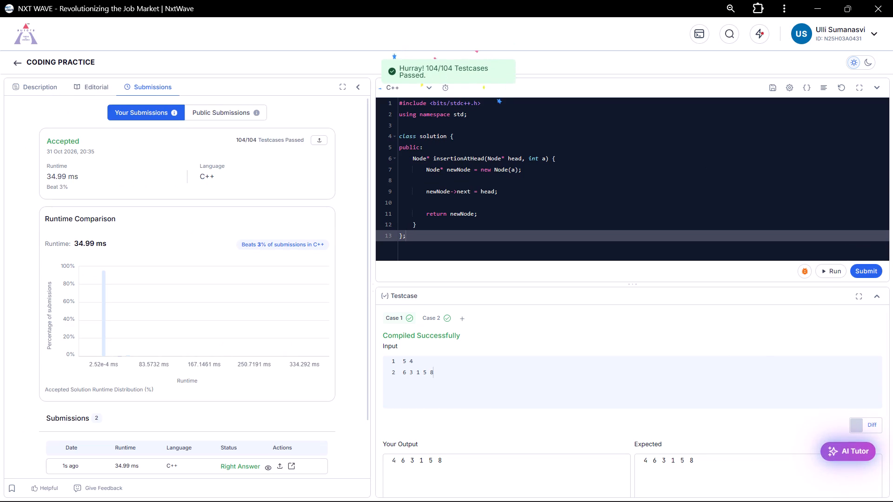
{"action": "key", "text": "shift+super+s"}
{"action": "left_click_drag", "start_coordinate": [3, 0], "coordinate": [34, 19]}
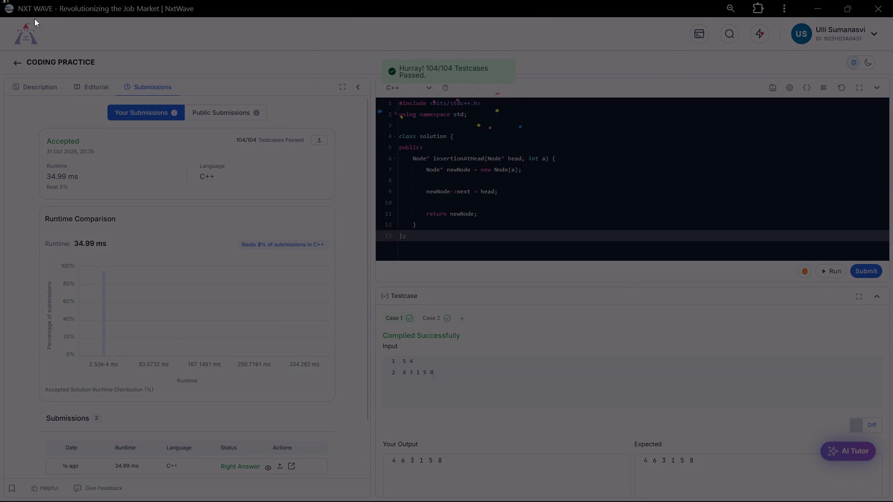
{"action": "left_click_drag", "start_coordinate": [34, 19], "coordinate": [892, 501]}
Paste the Insertion At Head submission screenshot under item 5 in the Word document, below the problem screenshot.
{"action": "key", "text": "alt+Tab"}
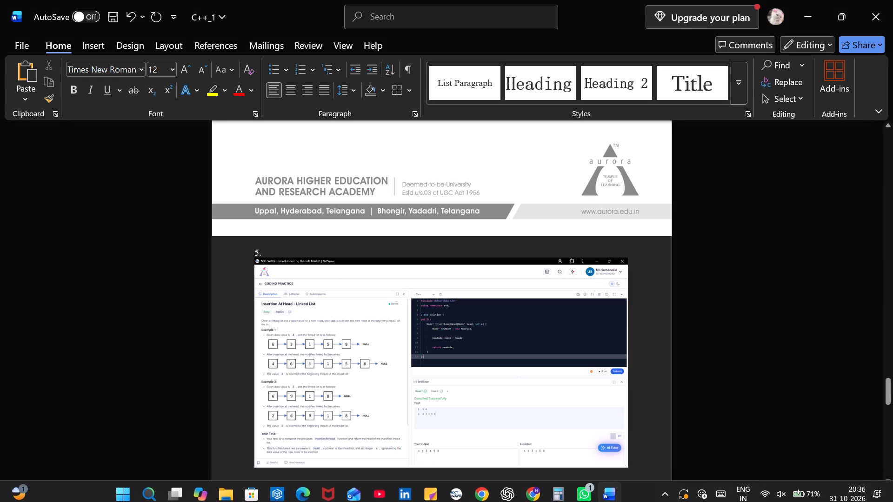
{"action": "scroll", "coordinate": [574, 414], "scroll_direction": "down", "scroll_amount": 2}
{"action": "key", "text": "ctrl+v"}
In NxtWave, open the Insertion At Tail - Linked List problem and capture a full-screen screenshot of its description with the whole insertionAtTail solution.
{"action": "key", "text": "alt+Tab"}
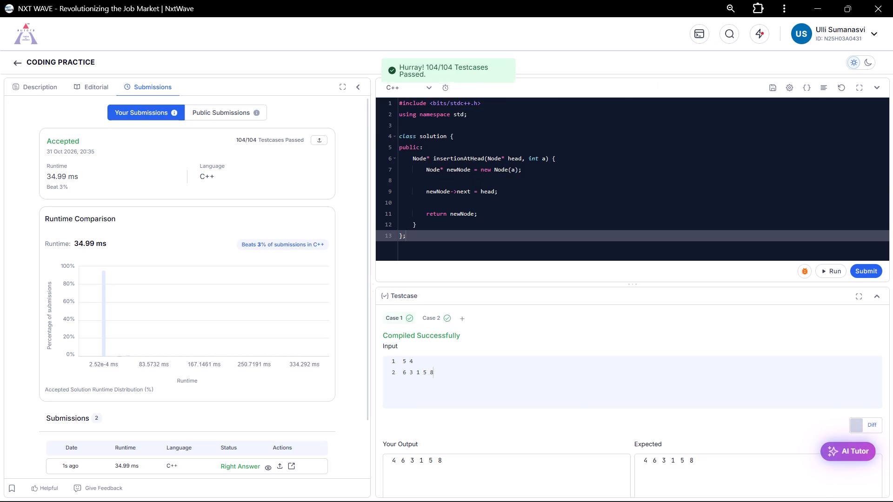
{"action": "left_click", "coordinate": [19, 64]}
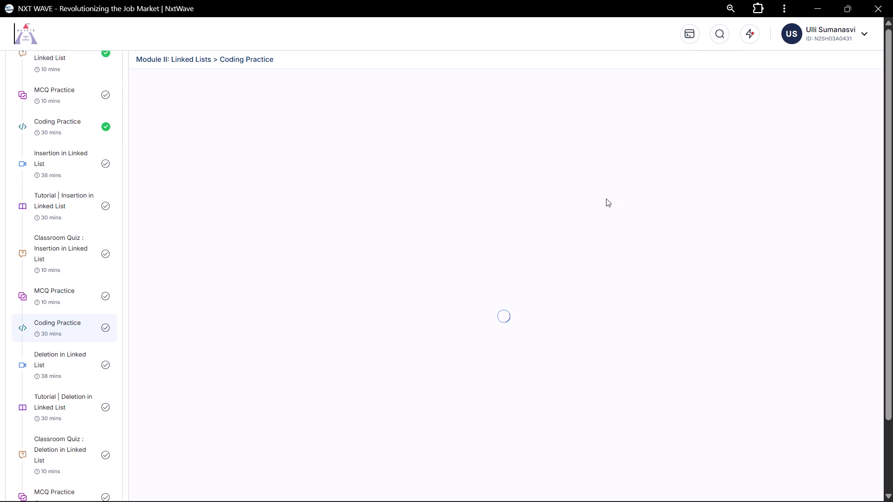
{"action": "left_click", "coordinate": [613, 187]}
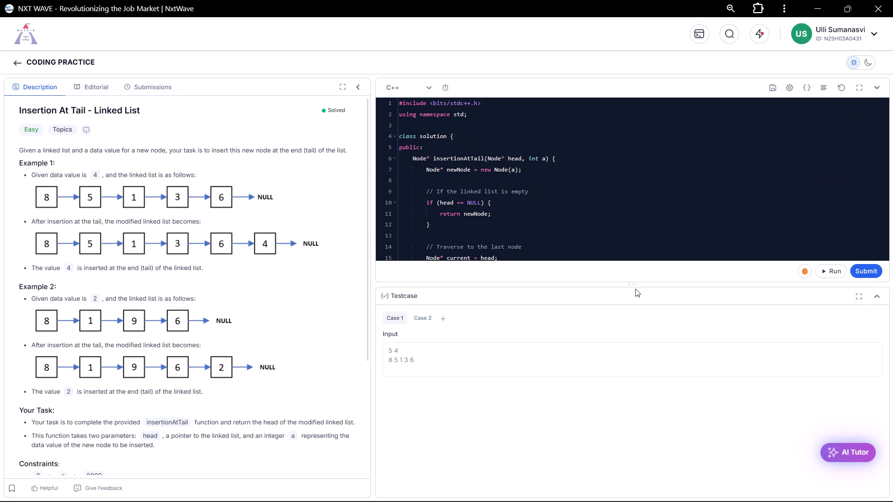
{"action": "left_click_drag", "start_coordinate": [635, 285], "coordinate": [628, 378]}
{"action": "left_click_drag", "start_coordinate": [626, 377], "coordinate": [623, 431]}
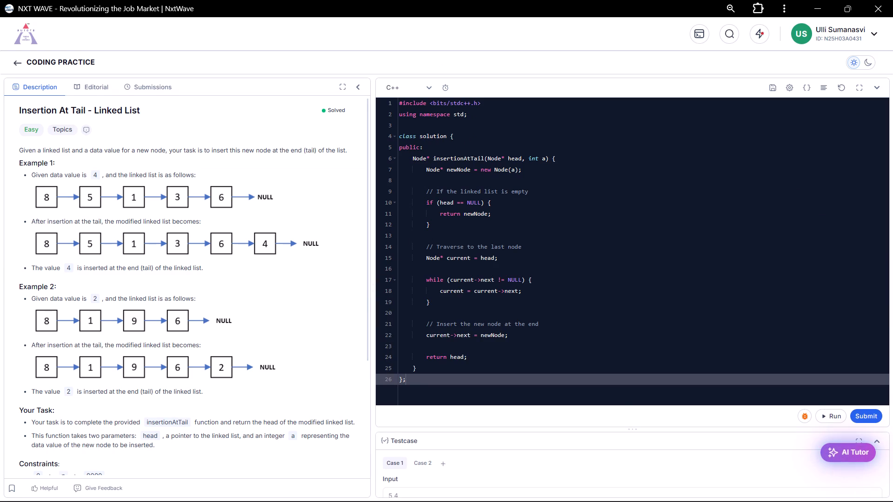
{"action": "key", "text": "shift+super+s"}
{"action": "left_click_drag", "start_coordinate": [0, 0], "coordinate": [892, 501]}
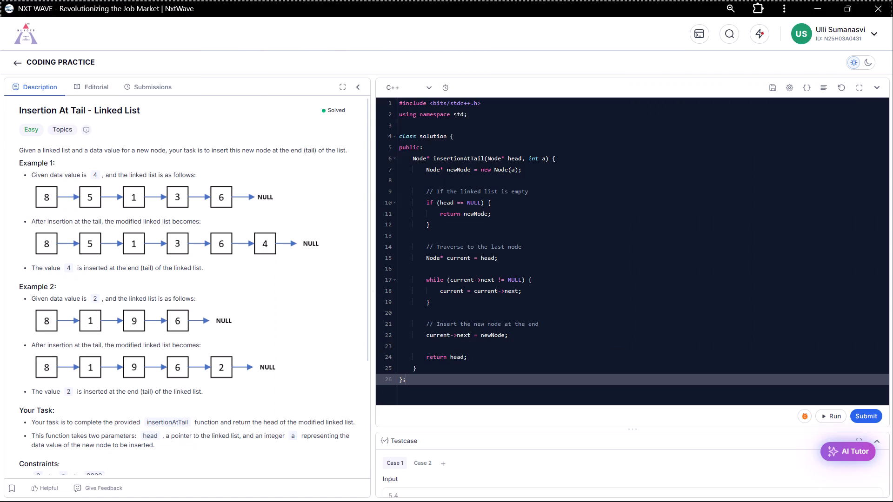
{"action": "left_click_drag", "start_coordinate": [892, 501], "coordinate": [892, 501]}
In the Word document, remove the blank line above item 6 and paste the Insertion At Tail problem and code screenshot after its number.
{"action": "key", "text": "alt+Tab"}
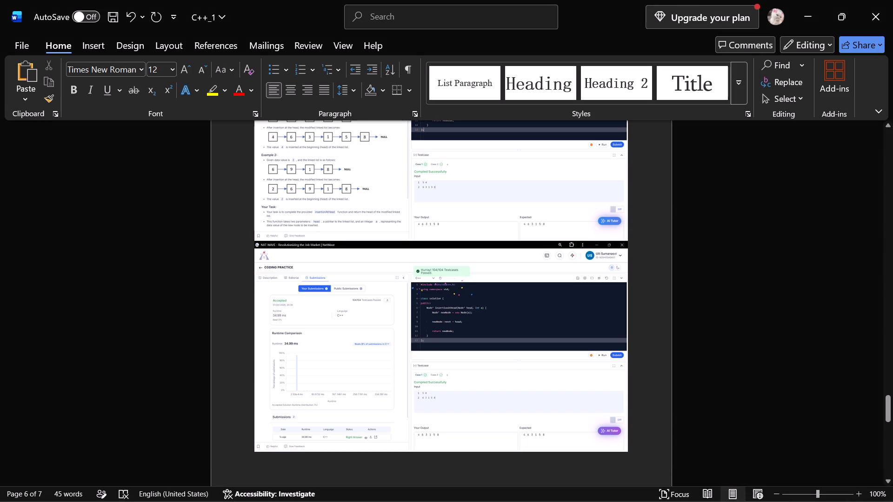
{"action": "scroll", "coordinate": [541, 333], "scroll_direction": "down", "scroll_amount": 4}
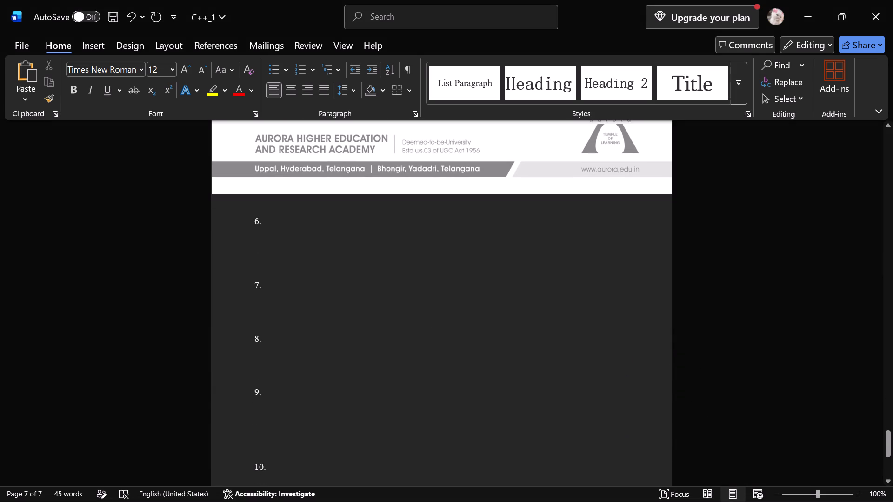
{"action": "left_click", "coordinate": [254, 222]}
{"action": "key", "text": "BackSpace"}
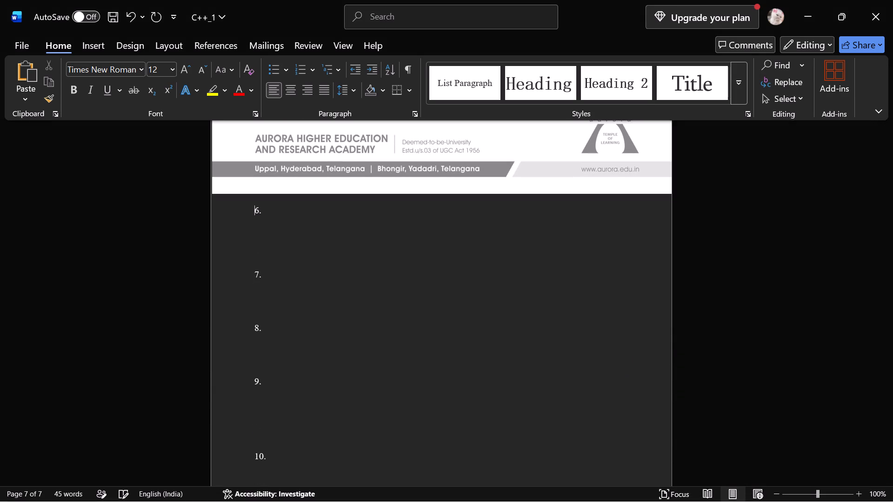
{"action": "key", "text": "Right"}
{"action": "key", "text": "Right"}
{"action": "key", "text": "ctrl+v"}
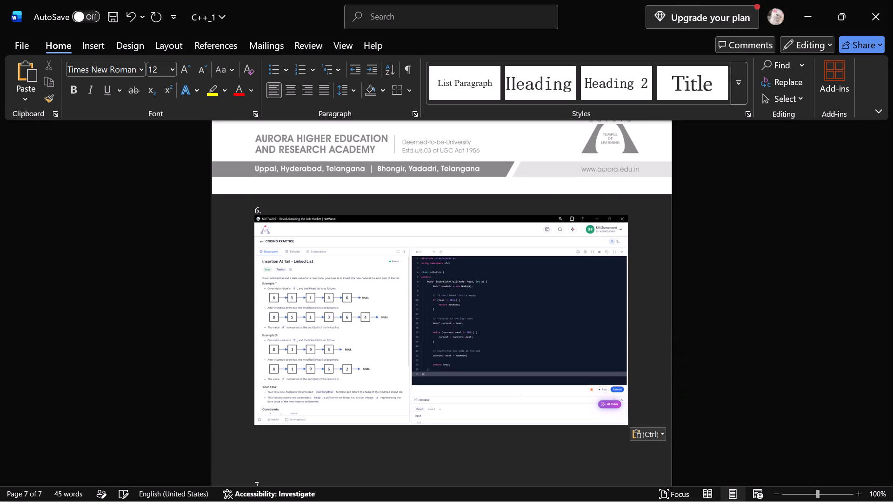
In the NxtWave window, run and submit the insertionAtTail solution, and capture a full-screen screenshot of the submission result with the test-case output.
{"action": "key", "text": "alt+Tab"}
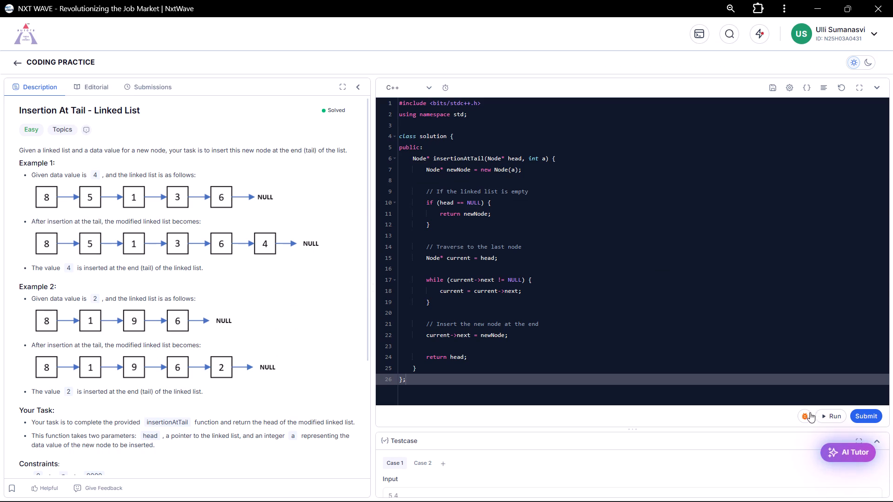
{"action": "left_click", "coordinate": [839, 416]}
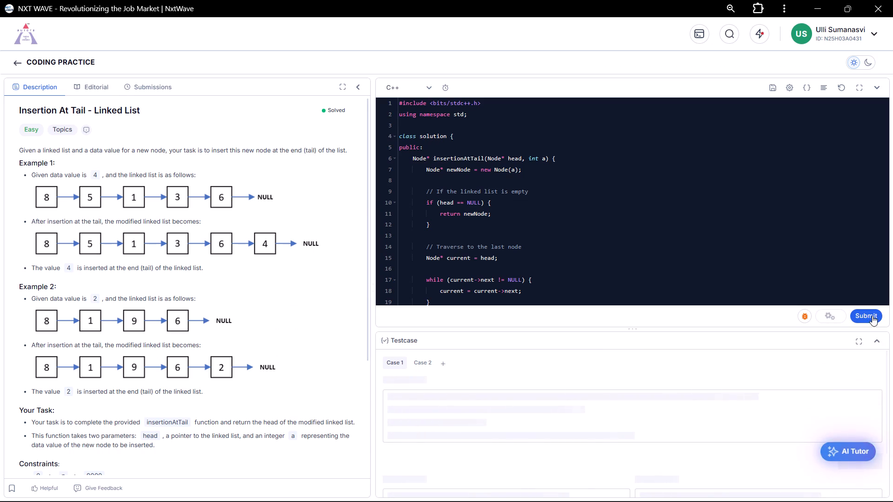
{"action": "left_click", "coordinate": [869, 318]}
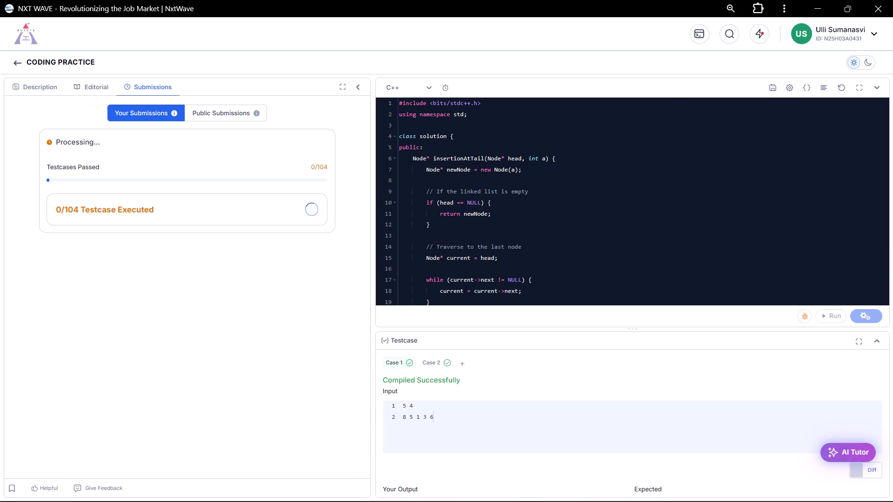
{"action": "left_click_drag", "start_coordinate": [665, 330], "coordinate": [652, 248]}
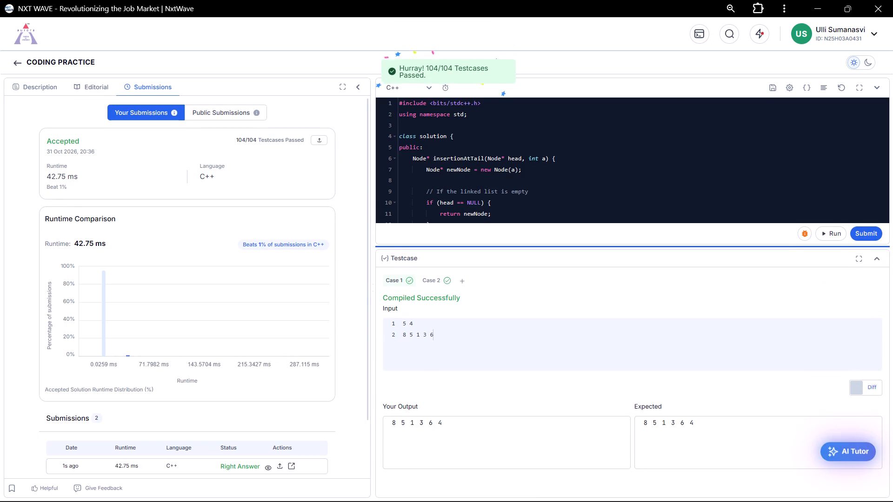
{"action": "key", "text": "shift+super+s"}
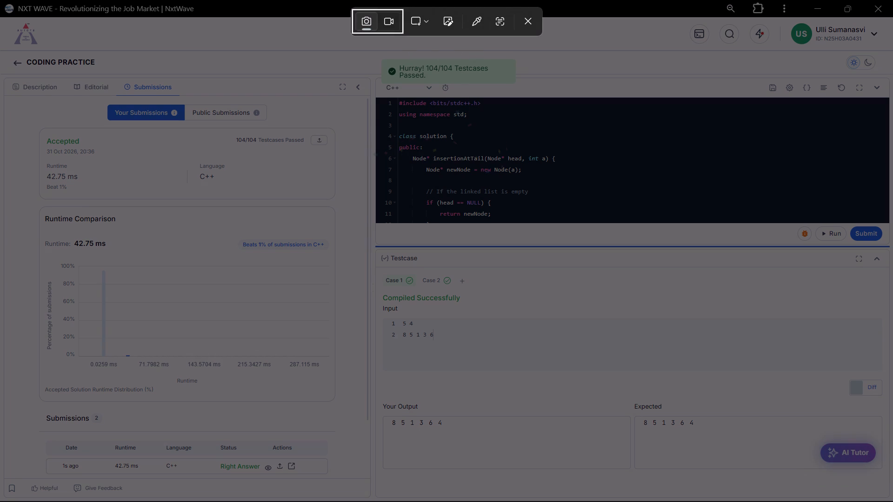
{"action": "left_click_drag", "start_coordinate": [1, 0], "coordinate": [892, 501]}
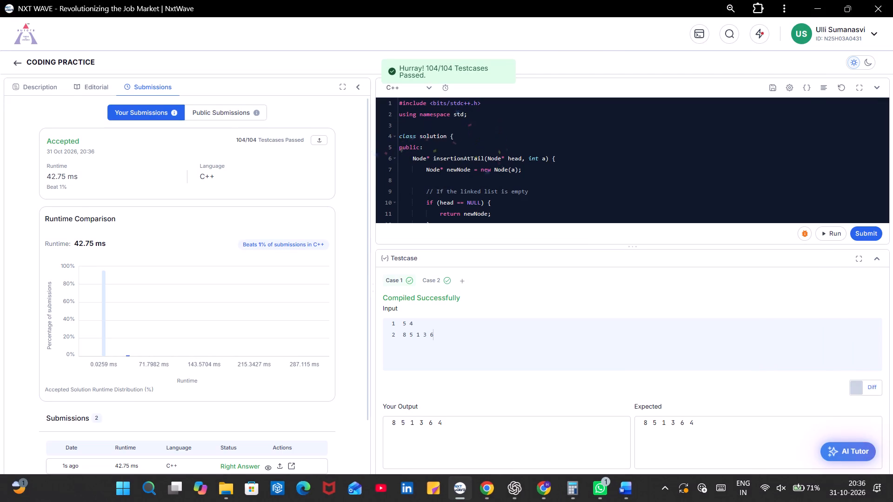
Switch to the Word document and paste the Insertion At Tail submission screenshot under item 6.
{"action": "key", "text": "alt+Tab"}
{"action": "key", "text": "ctrl+v"}
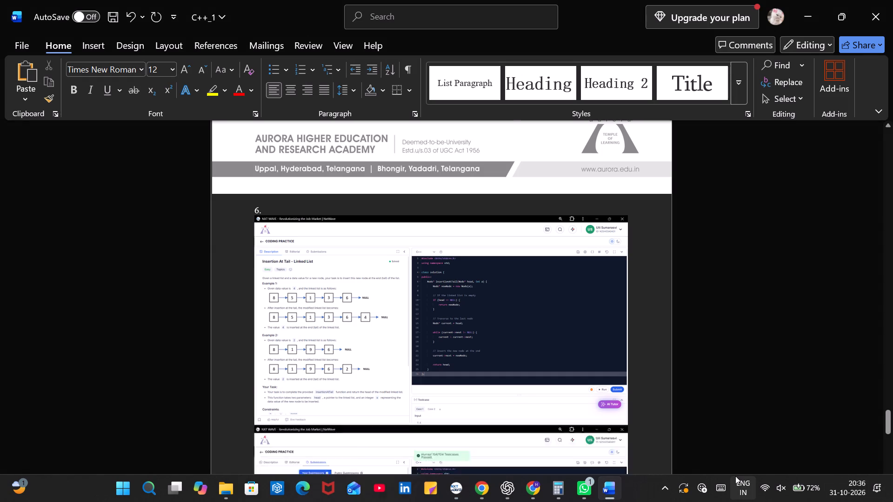
In the Word document, remove the blank line above item 7 and place the text cursor after its number.
{"action": "scroll", "coordinate": [735, 476], "scroll_direction": "down", "scroll_amount": 4}
{"action": "scroll", "coordinate": [648, 340], "scroll_direction": "down", "scroll_amount": 2}
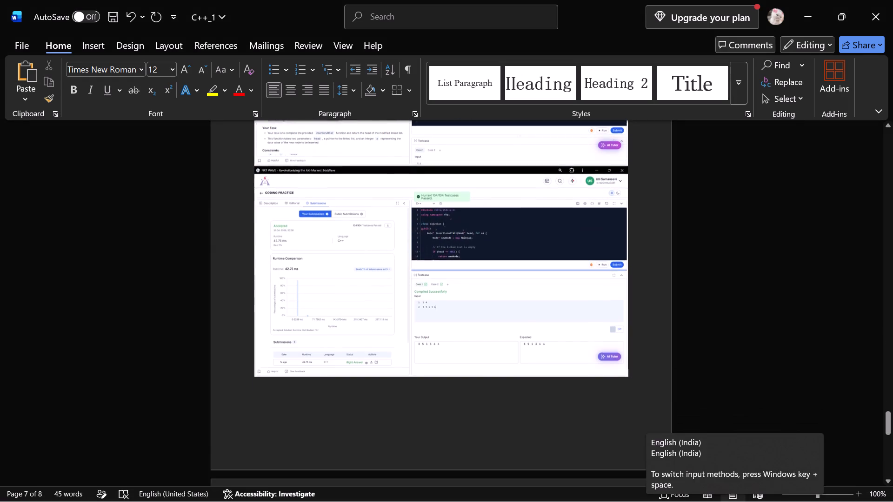
{"action": "scroll", "coordinate": [648, 340], "scroll_direction": "down", "scroll_amount": 3}
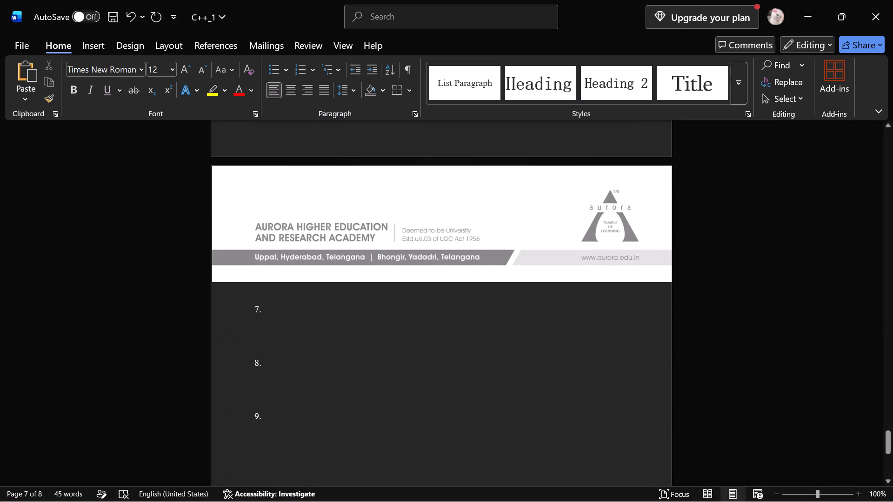
{"action": "left_click", "coordinate": [255, 310]}
{"action": "key", "text": "BackSpace"}
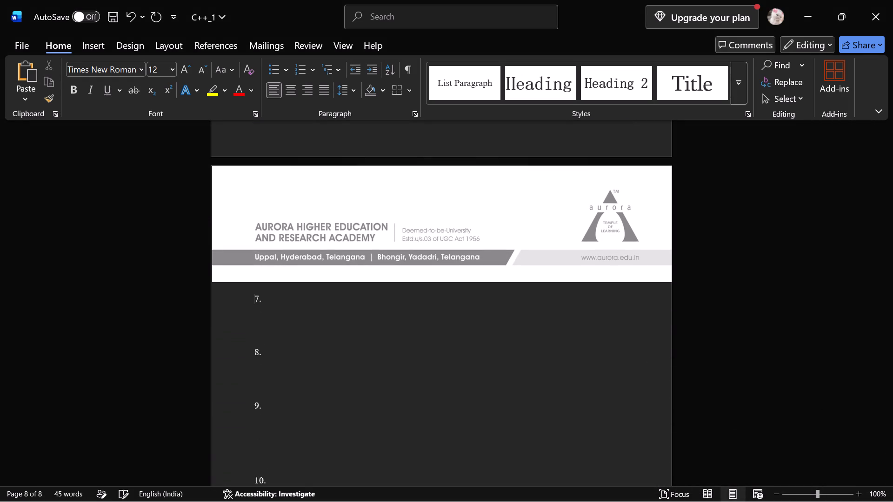
{"action": "left_click", "coordinate": [272, 299]}
Switch to the NxtWave window and open the Reverse a Linked List problem from the coding practice under Reversing a Linked List.
{"action": "key", "text": "alt+Tab"}
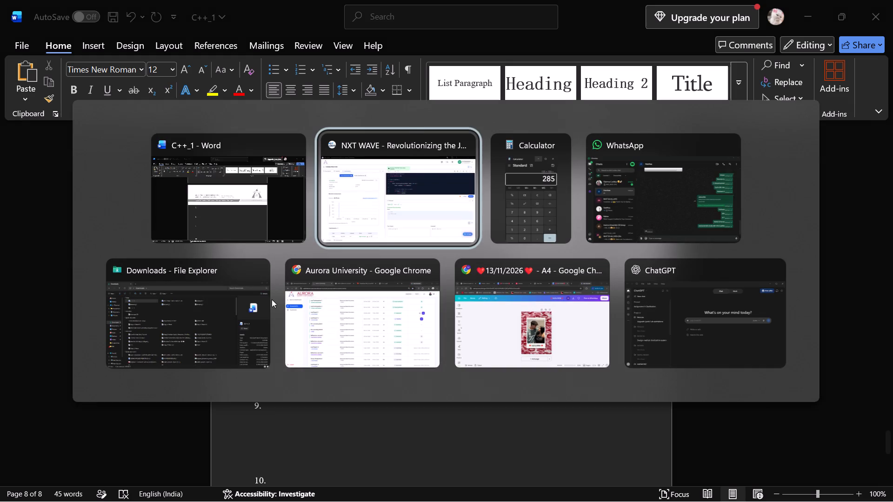
{"action": "left_click", "coordinate": [12, 58]}
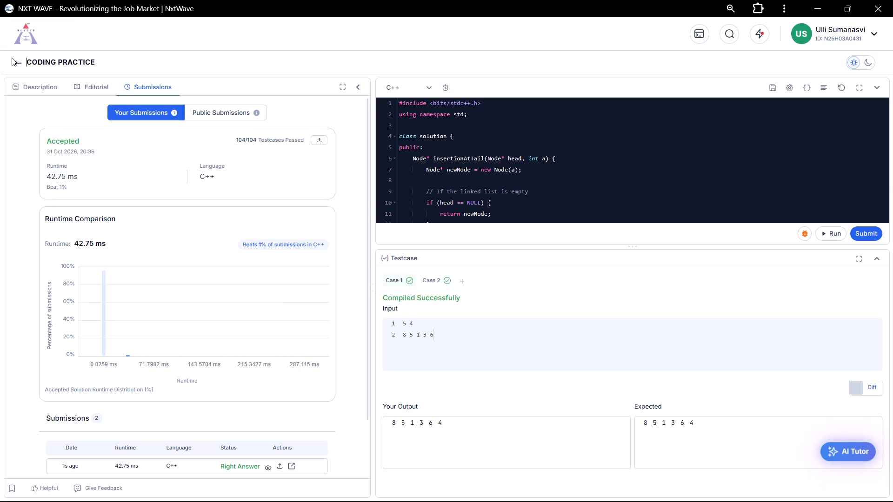
{"action": "left_click", "coordinate": [21, 69]}
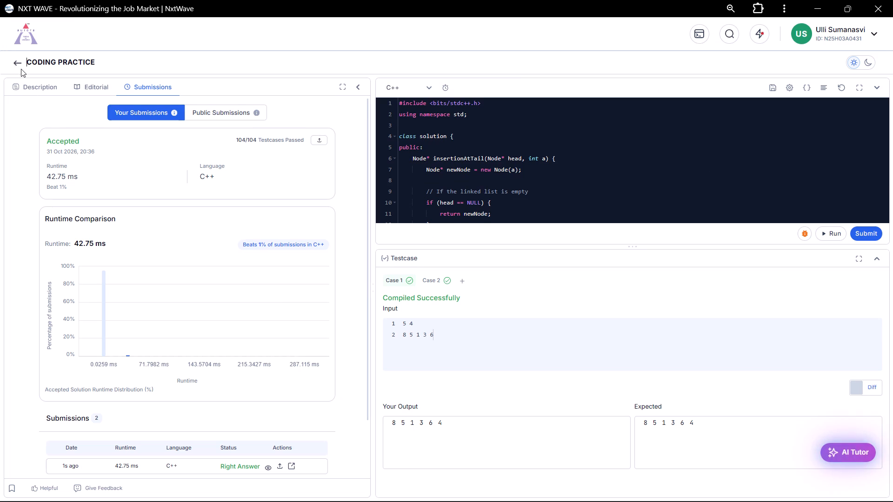
{"action": "left_click", "coordinate": [13, 59]}
{"action": "left_click", "coordinate": [17, 63]}
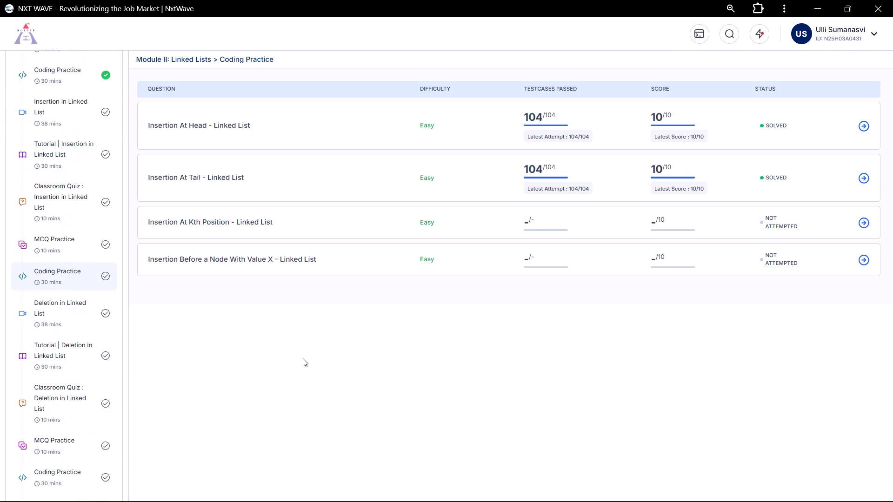
{"action": "scroll", "coordinate": [88, 369], "scroll_direction": "down", "scroll_amount": 2}
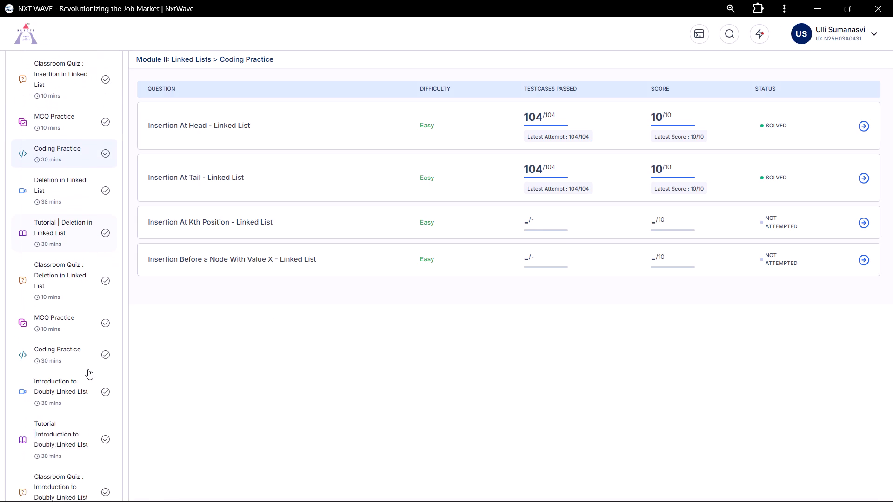
{"action": "scroll", "coordinate": [88, 369], "scroll_direction": "down", "scroll_amount": 8}
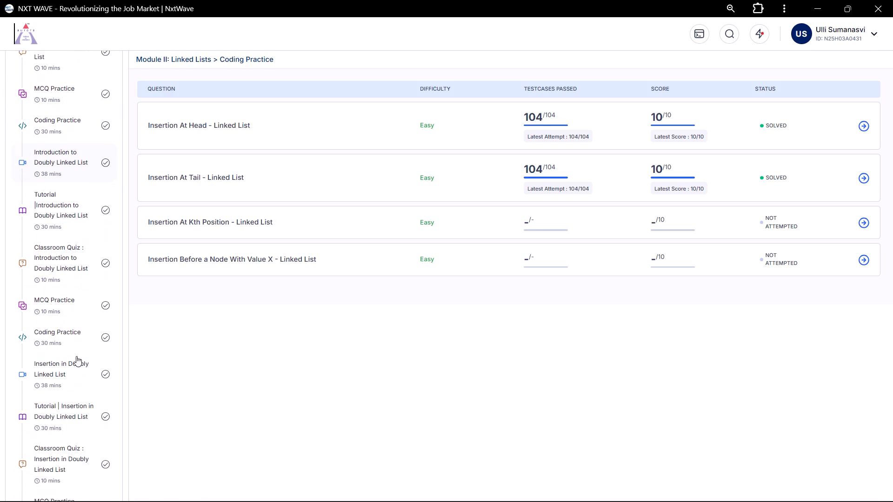
{"action": "scroll", "coordinate": [76, 356], "scroll_direction": "down", "scroll_amount": 9}
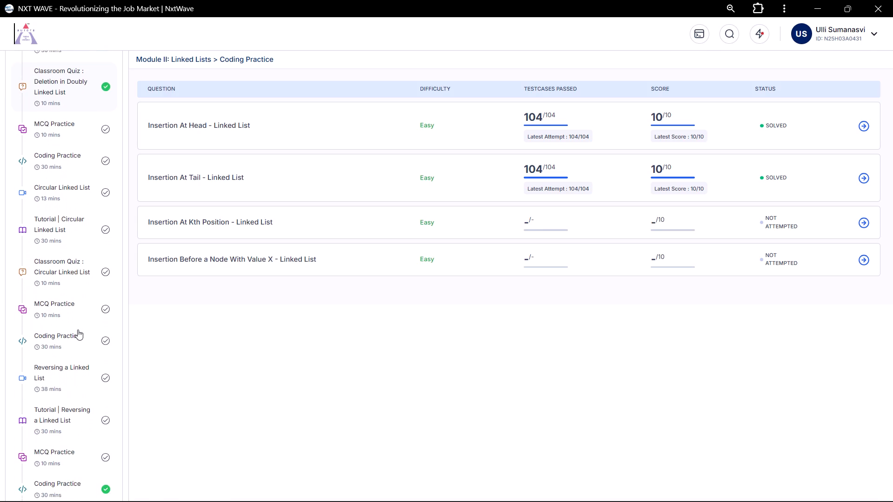
{"action": "scroll", "coordinate": [78, 330], "scroll_direction": "down", "scroll_amount": 2}
{"action": "left_click", "coordinate": [62, 291]}
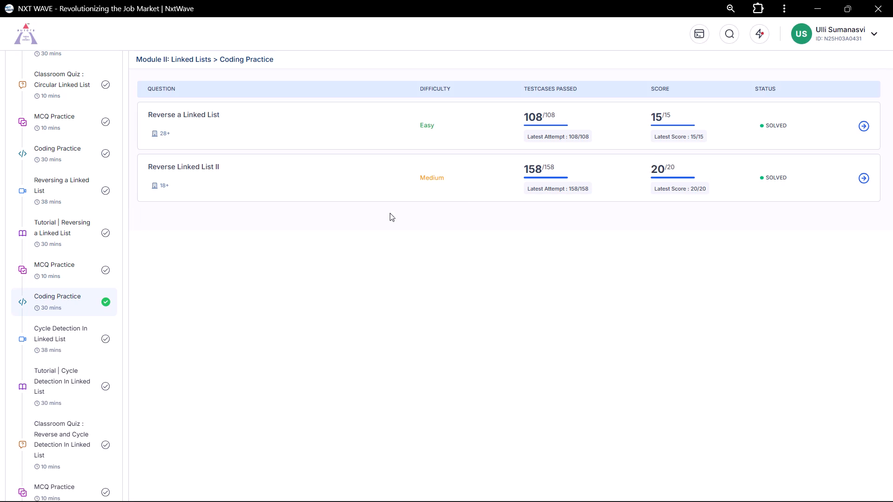
{"action": "left_click", "coordinate": [679, 132]}
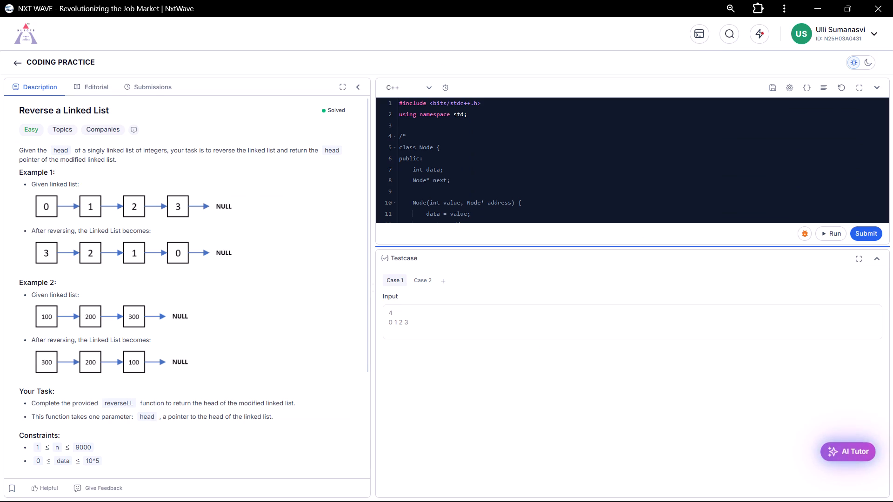
Enlarge the code editor and capture a full-screen screenshot of the Reverse a Linked List description with the code from line 1.
{"action": "left_click_drag", "start_coordinate": [634, 248], "coordinate": [628, 439]}
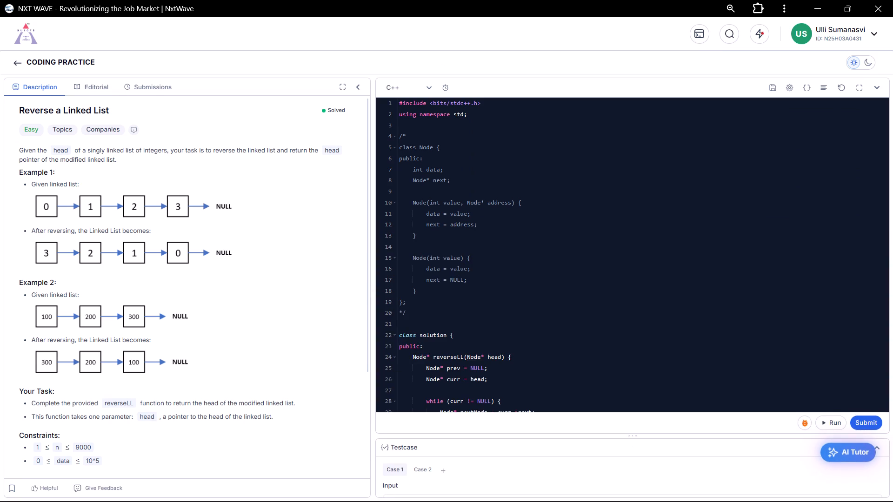
{"action": "left_click_drag", "start_coordinate": [630, 435], "coordinate": [646, 501]}
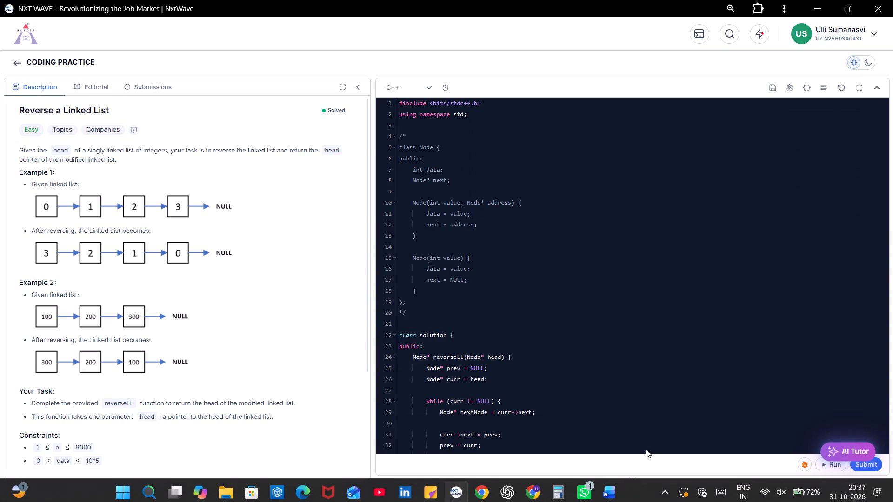
{"action": "scroll", "coordinate": [661, 356], "scroll_direction": "down", "scroll_amount": 5}
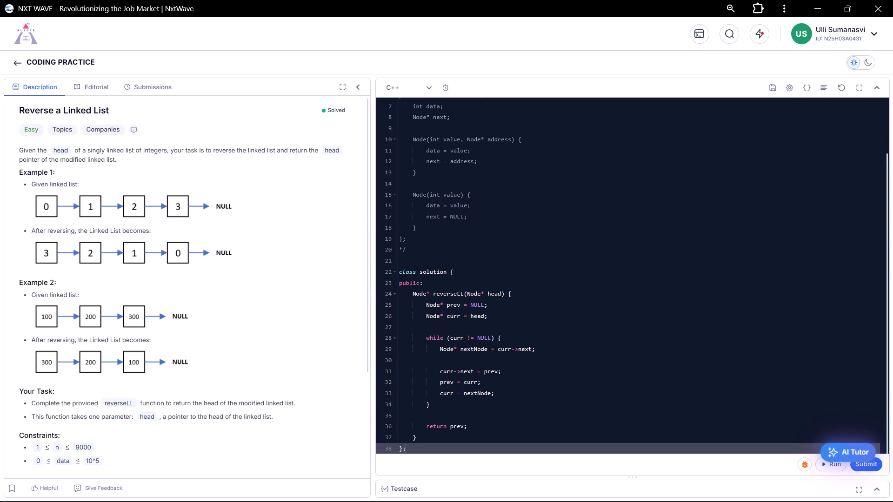
{"action": "scroll", "coordinate": [661, 356], "scroll_direction": "up", "scroll_amount": 6}
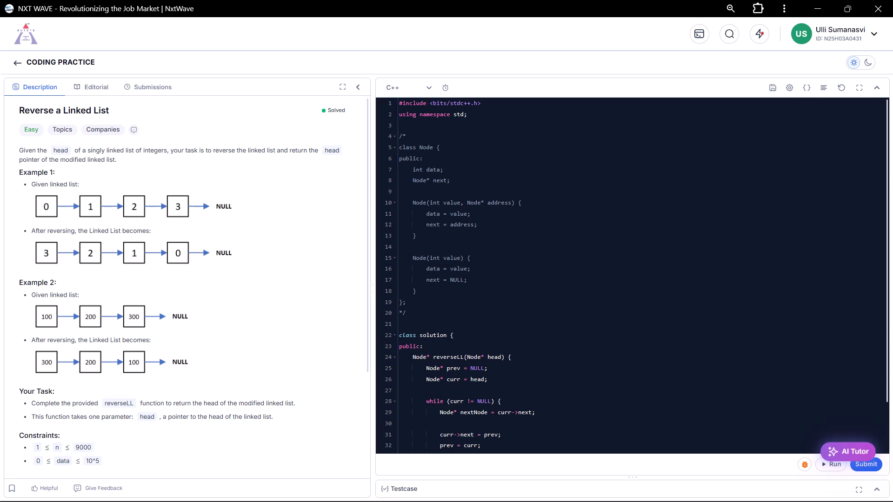
{"action": "key", "text": "shift+super+s"}
{"action": "left_click_drag", "start_coordinate": [0, 0], "coordinate": [892, 475]}
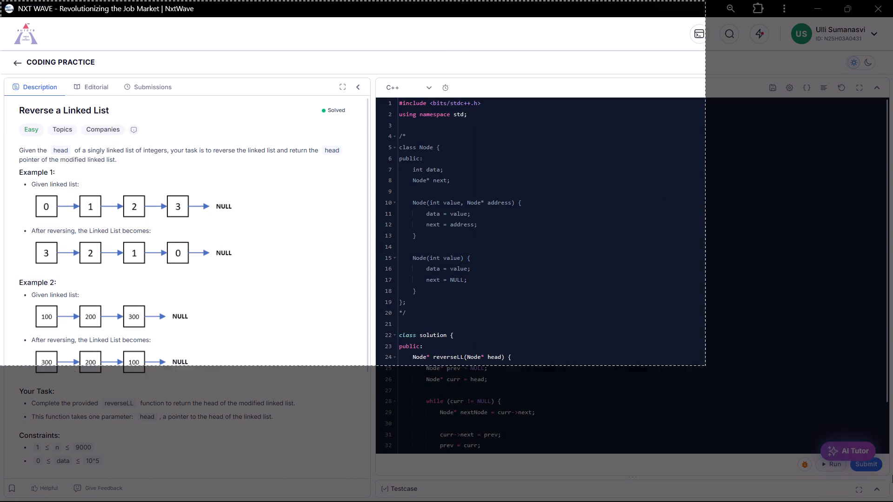
{"action": "left_click_drag", "start_coordinate": [892, 475], "coordinate": [892, 501]}
Switch to the Word document and paste the Reverse a Linked List problem and code screenshot at item 7.
{"action": "key", "text": "alt+Tab"}
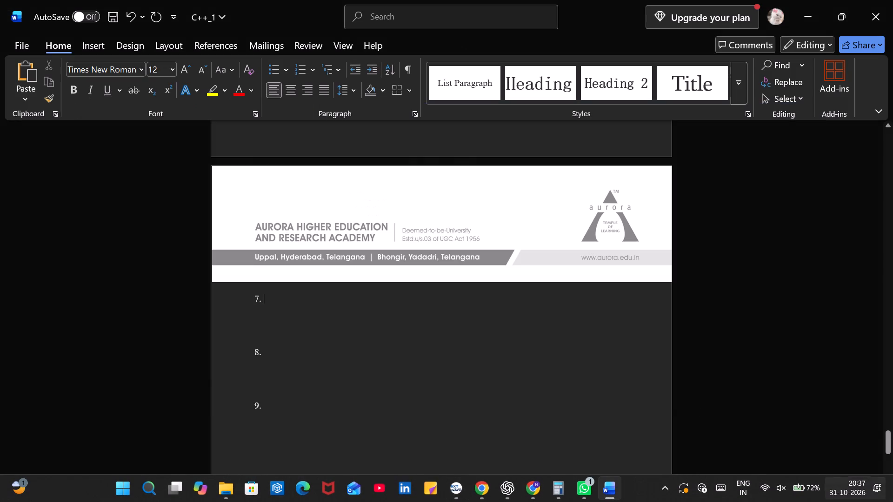
{"action": "key", "text": "ctrl+v"}
In the NxtWave window, run and submit the reverseLL solution, and capture a full-screen screenshot of the submission result with the rest of the code.
{"action": "key", "text": "alt+Tab"}
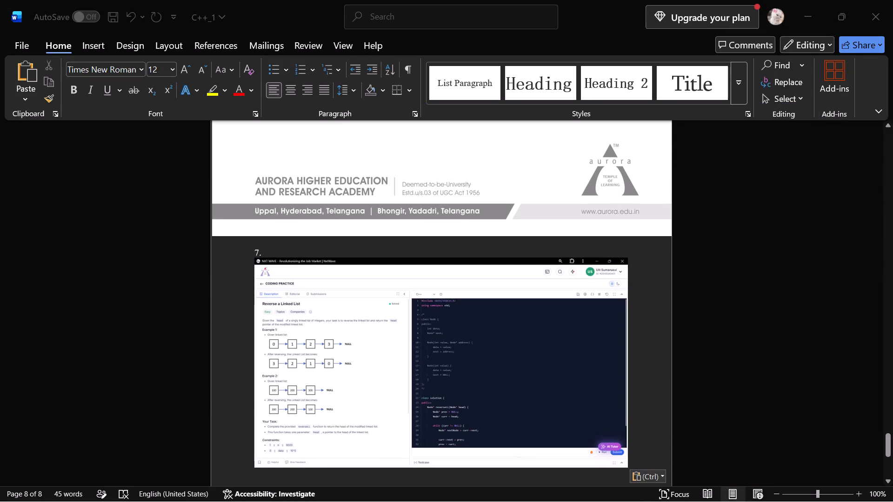
{"action": "scroll", "coordinate": [527, 358], "scroll_direction": "down", "scroll_amount": 2}
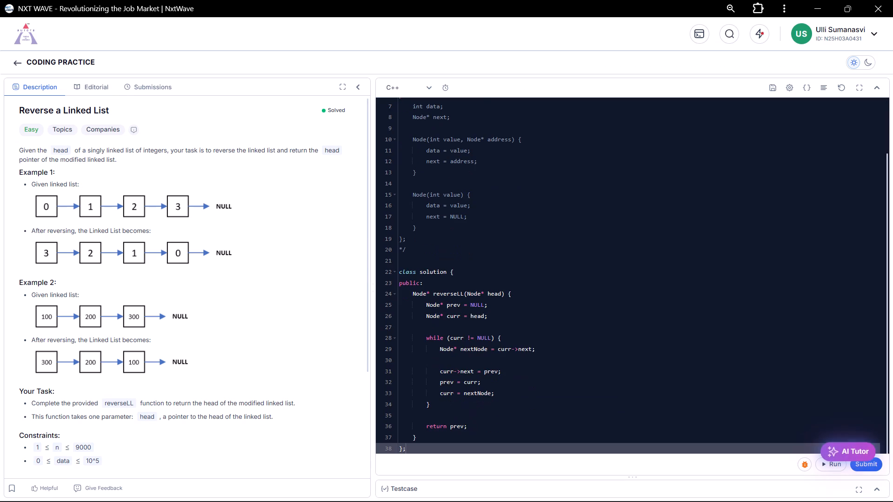
{"action": "left_click_drag", "start_coordinate": [588, 478], "coordinate": [592, 378]}
{"action": "scroll", "coordinate": [589, 276], "scroll_direction": "down", "scroll_amount": 4}
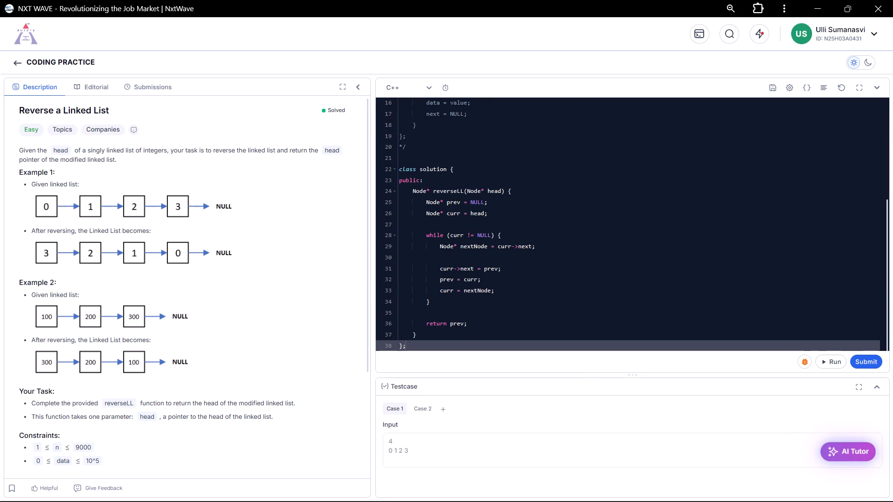
{"action": "left_click", "coordinate": [845, 362]}
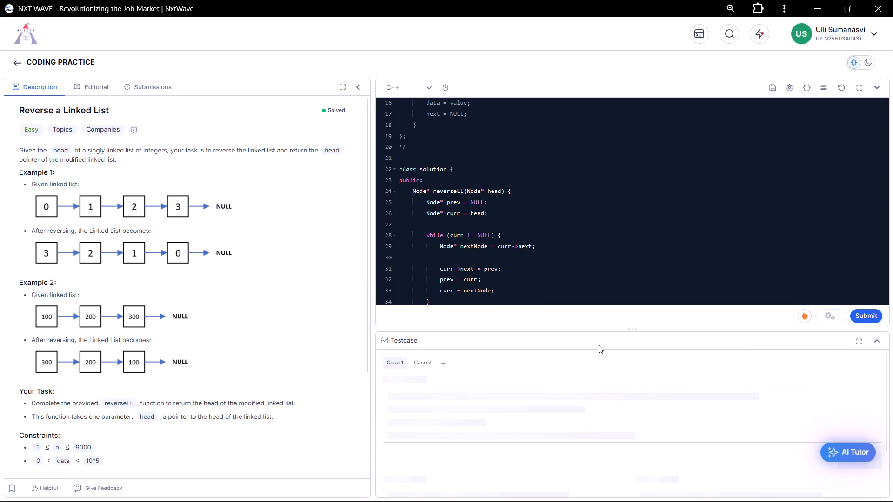
{"action": "left_click_drag", "start_coordinate": [607, 328], "coordinate": [593, 223]}
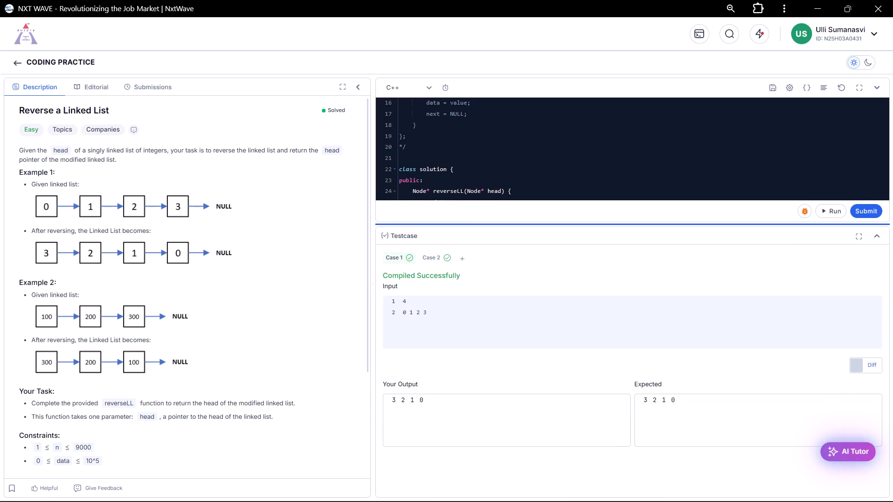
{"action": "left_click_drag", "start_coordinate": [593, 223], "coordinate": [614, 288]}
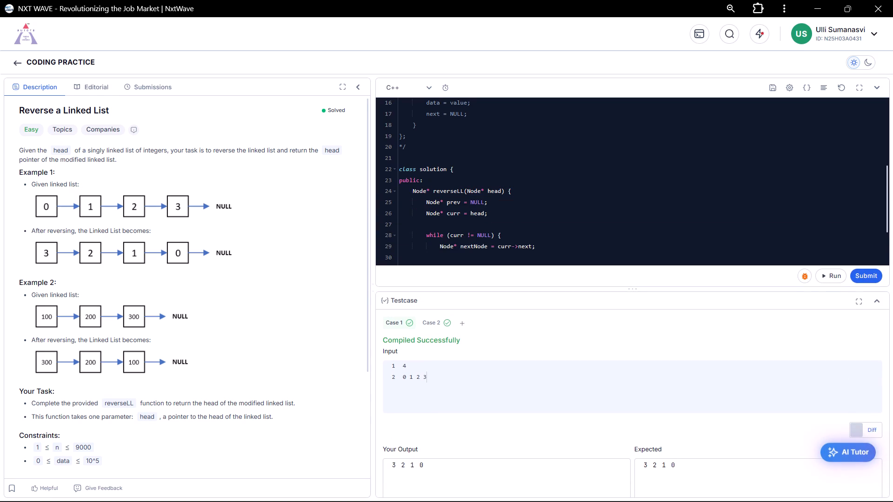
{"action": "scroll", "coordinate": [615, 143], "scroll_direction": "down", "scroll_amount": 6}
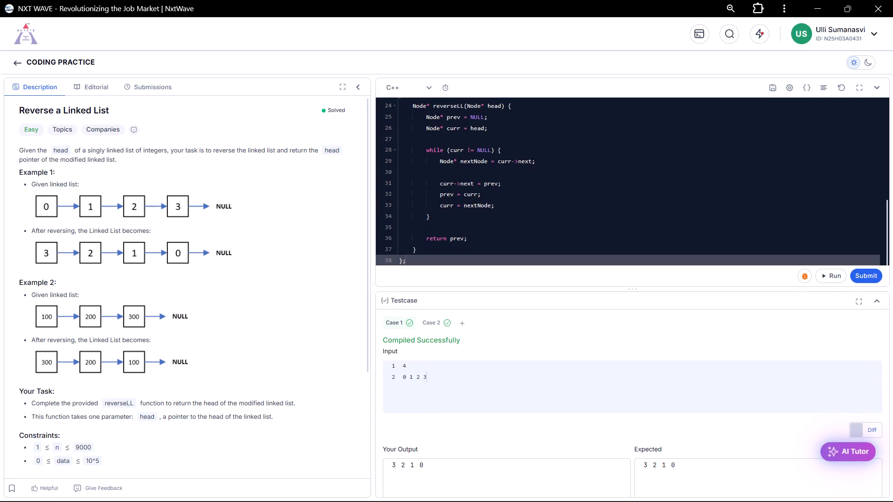
{"action": "left_click", "coordinate": [854, 275]}
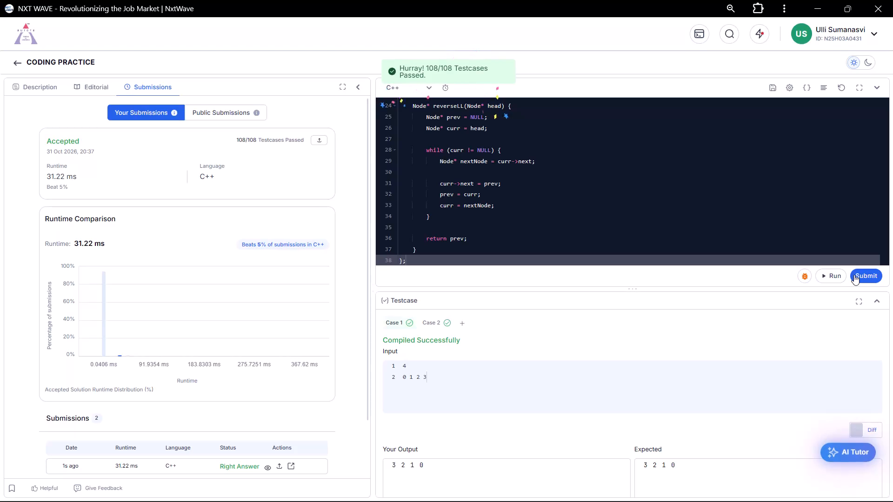
{"action": "key", "text": "shift+super+s"}
{"action": "left_click_drag", "start_coordinate": [0, 0], "coordinate": [892, 501]}
Switch to the Word document and paste the Reverse a Linked List submission screenshot under item 7.
{"action": "key", "text": "alt+Tab"}
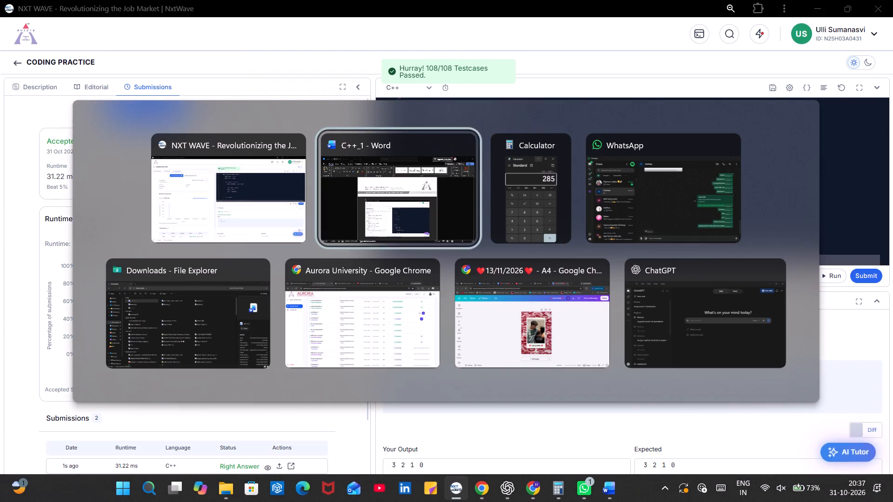
{"action": "key", "text": "ctrl+v"}
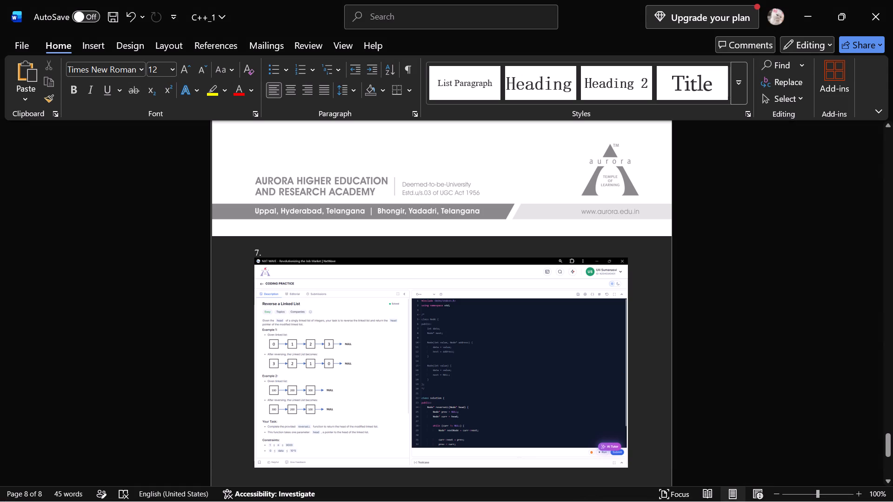
{"action": "key", "text": "ctrl+c"}
{"action": "key", "text": "v"}
{"action": "key", "text": "BackSpace"}
{"action": "key", "text": "ctrl+v"}
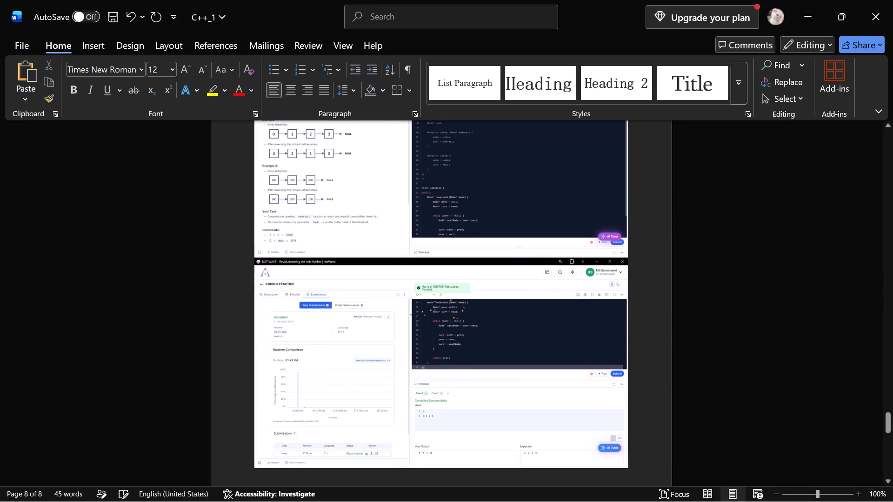
Place the text cursor after number 8 in the document.
{"action": "scroll", "coordinate": [625, 371], "scroll_direction": "down", "scroll_amount": 4}
{"action": "left_click", "coordinate": [316, 300]}
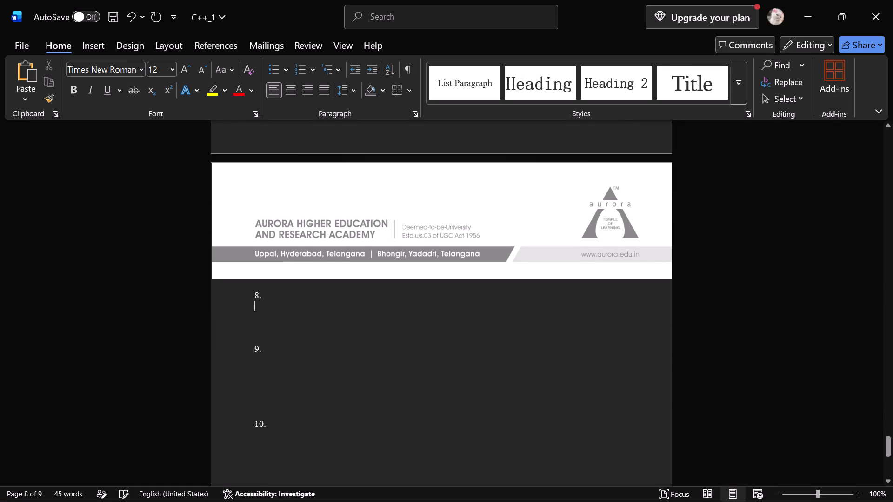
{"action": "left_click", "coordinate": [293, 284]}
Switch to the NxtWave window, return to the coding practice list and open the Reverse Linked List II problem.
{"action": "key", "text": "alt+Tab"}
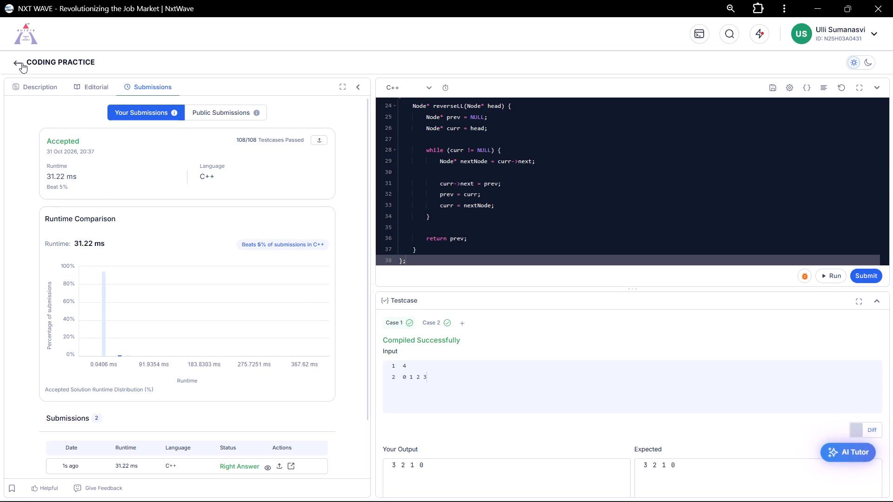
{"action": "left_click", "coordinate": [22, 64]}
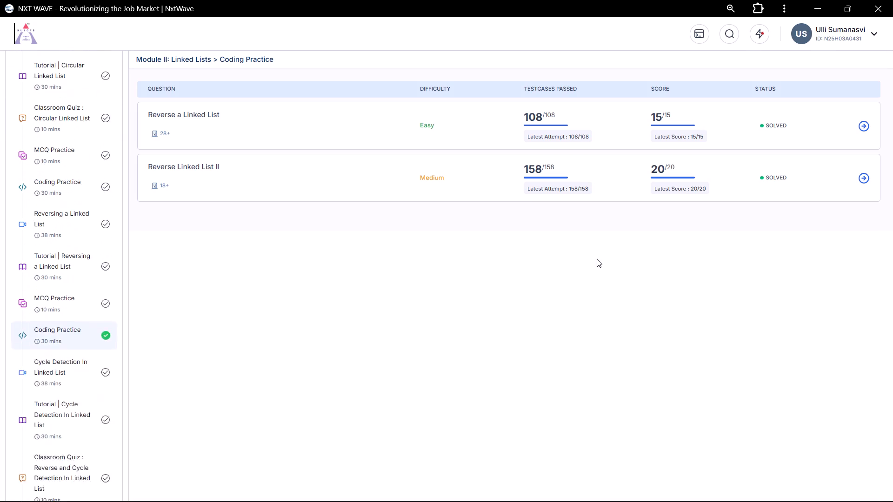
{"action": "left_click", "coordinate": [482, 186]}
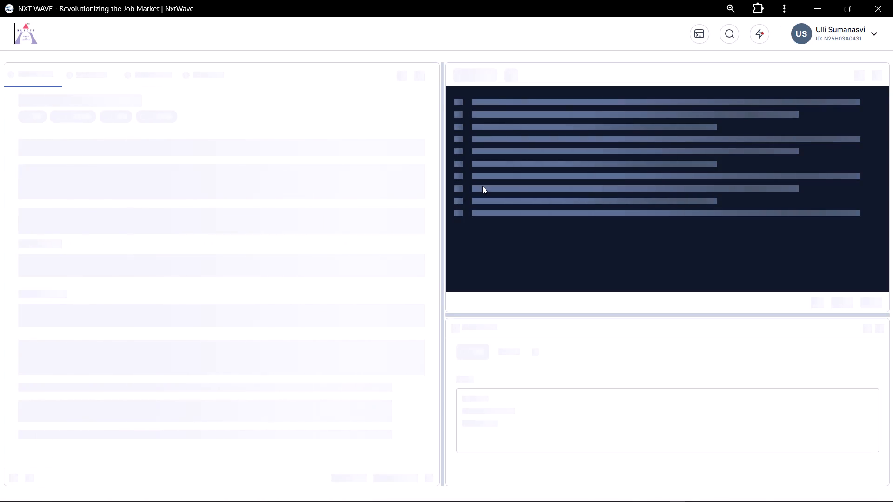
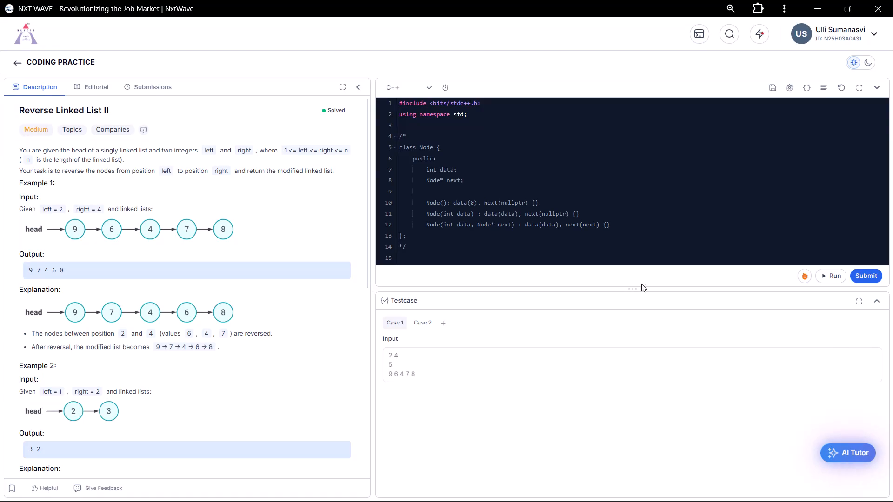
Enlarge the Reverse Linked List II code editor, capture a full-screen screenshot of the problem and code, and paste it under item 8 in Word.
{"action": "left_click_drag", "start_coordinate": [635, 290], "coordinate": [633, 484]}
{"action": "scroll", "coordinate": [639, 412], "scroll_direction": "down", "scroll_amount": 7}
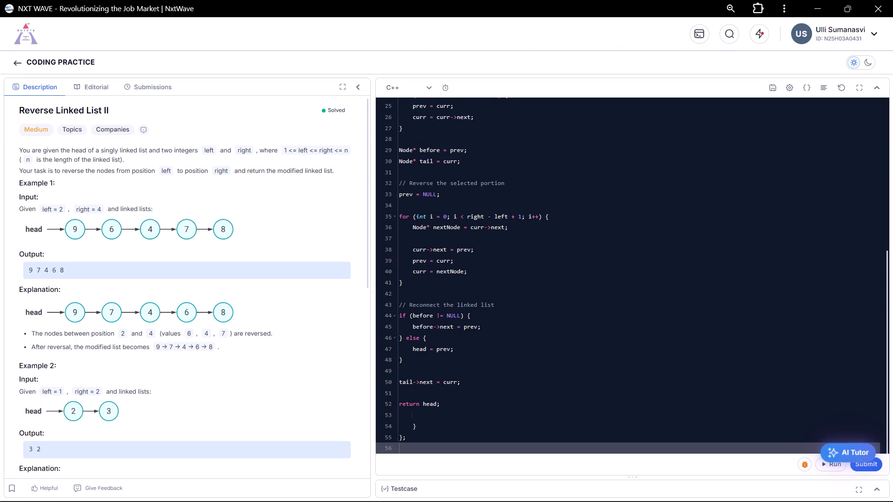
{"action": "scroll", "coordinate": [639, 412], "scroll_direction": "up", "scroll_amount": 6}
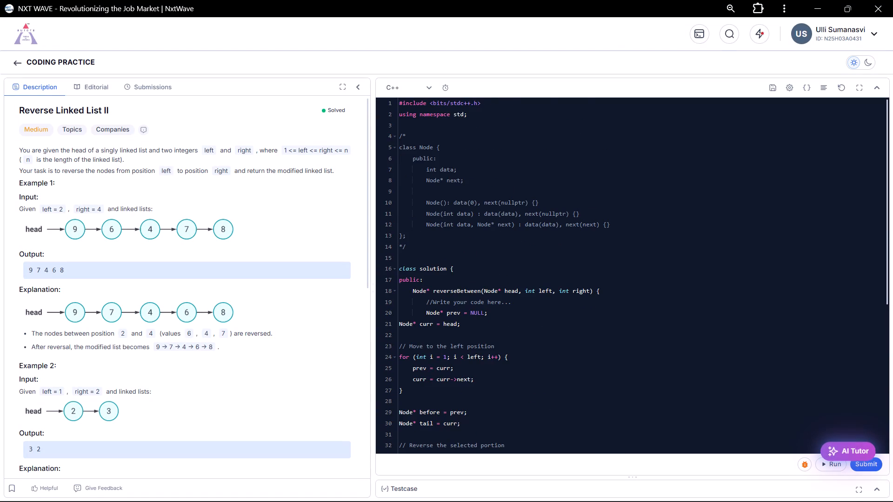
{"action": "key", "text": "shift+super+s"}
{"action": "left_click_drag", "start_coordinate": [8, 3], "coordinate": [824, 390]}
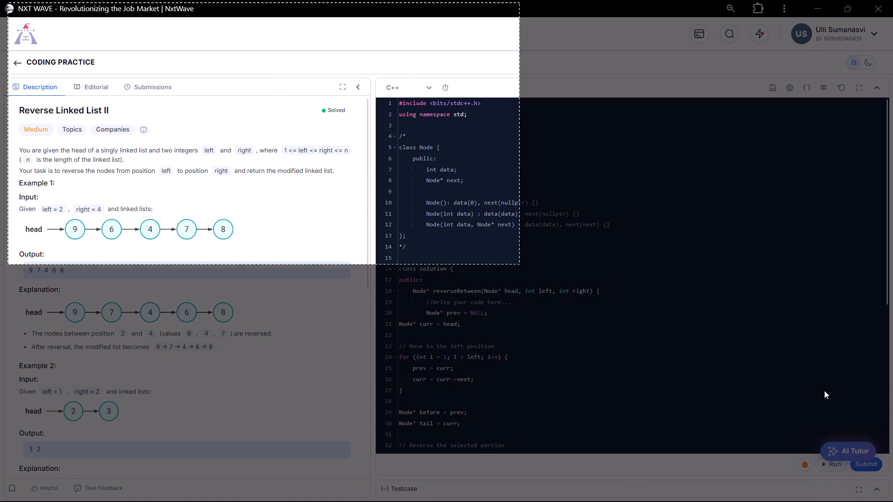
{"action": "left_click_drag", "start_coordinate": [824, 390], "coordinate": [892, 501]}
{"action": "key", "text": "alt+Tab"}
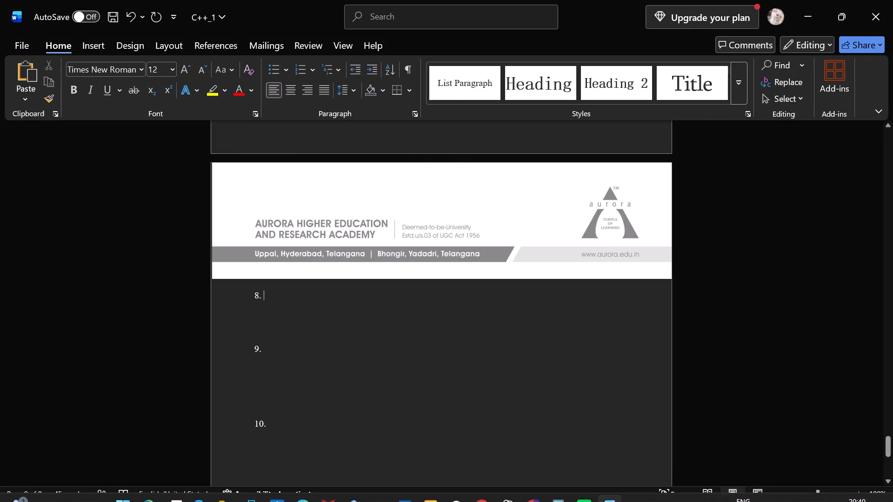
{"action": "key", "text": "ctrl+v"}
In the NxtWave window, run and submit the reverseBetween solution, and capture a full-screen screenshot of the submission result with the enlarged testcase output.
{"action": "key", "text": "alt+Tab"}
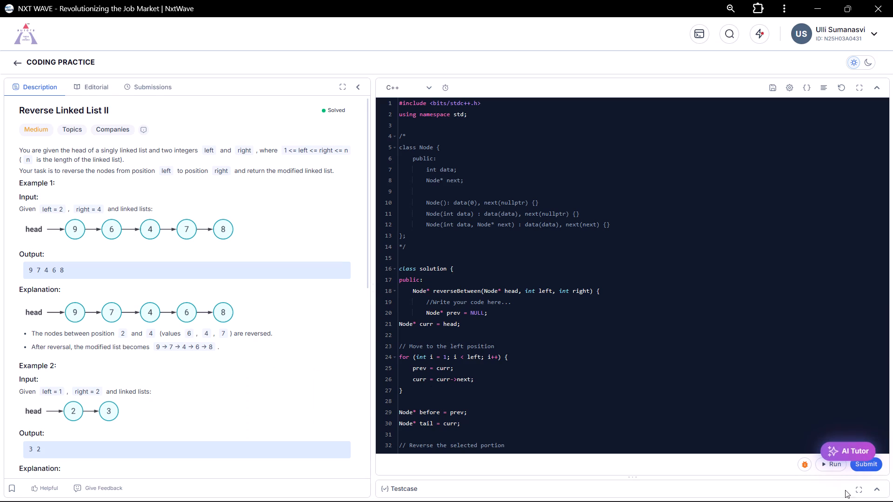
{"action": "left_click", "coordinate": [823, 469]}
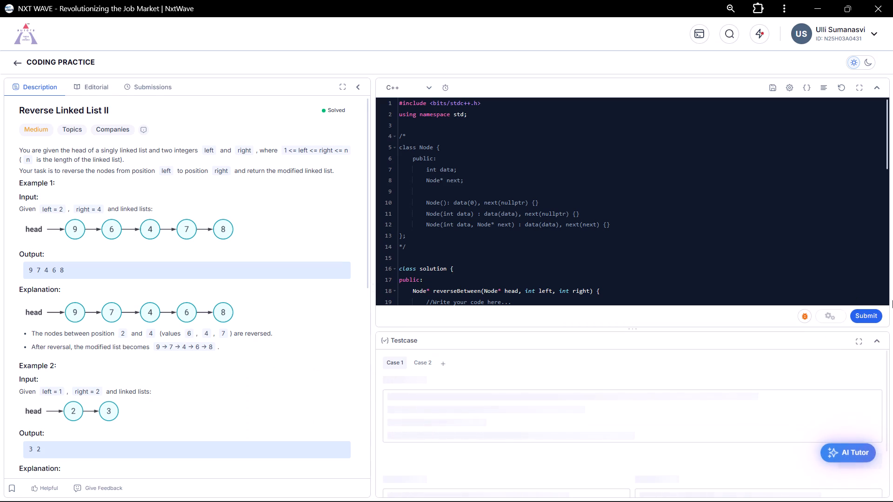
{"action": "left_click", "coordinate": [863, 317]}
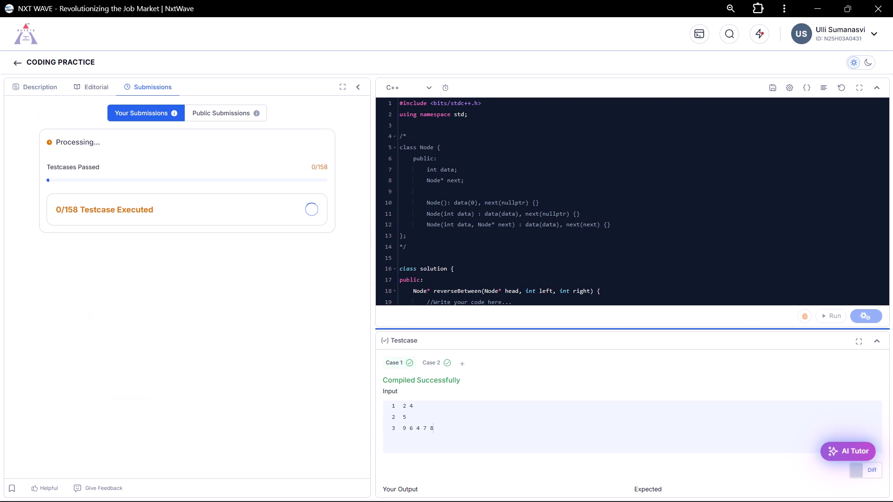
{"action": "left_click_drag", "start_coordinate": [679, 330], "coordinate": [668, 260]}
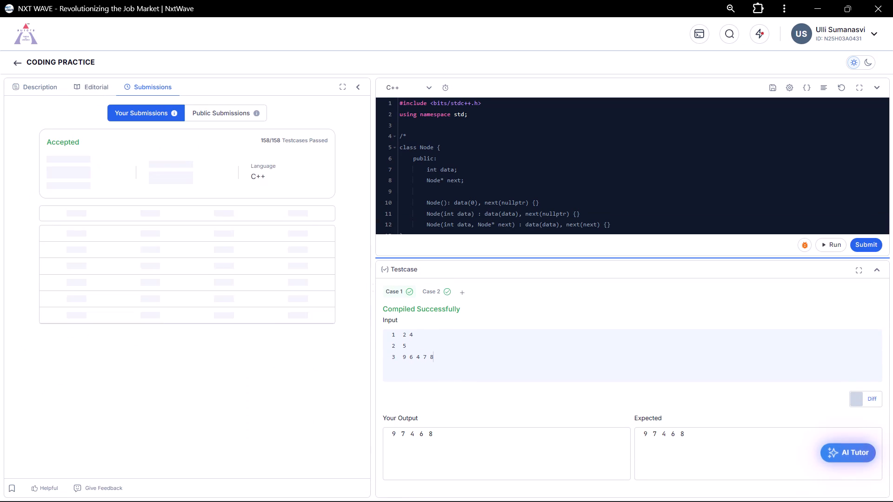
{"action": "key", "text": "shift+super+s"}
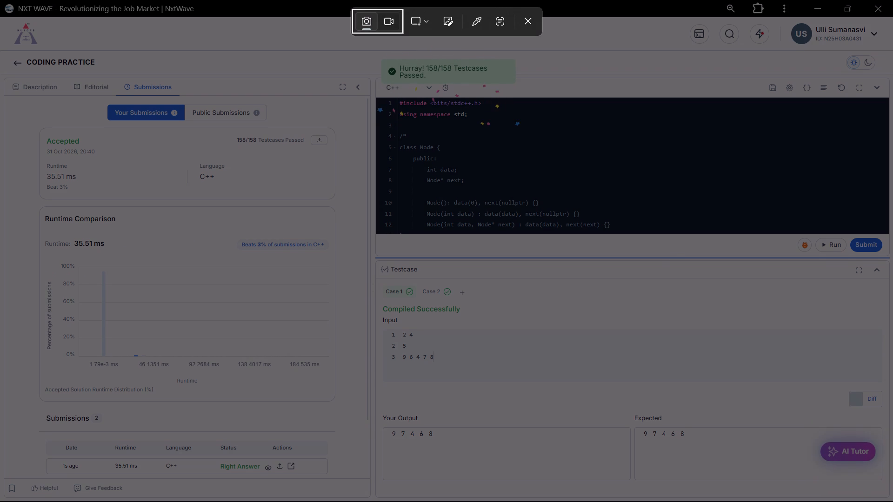
{"action": "left_click_drag", "start_coordinate": [0, 0], "coordinate": [892, 501]}
Switch to the Word document, paste the Reverse Linked List II submission screenshot under item 8, and place the text cursor after number 9.
{"action": "key", "text": "alt+Tab"}
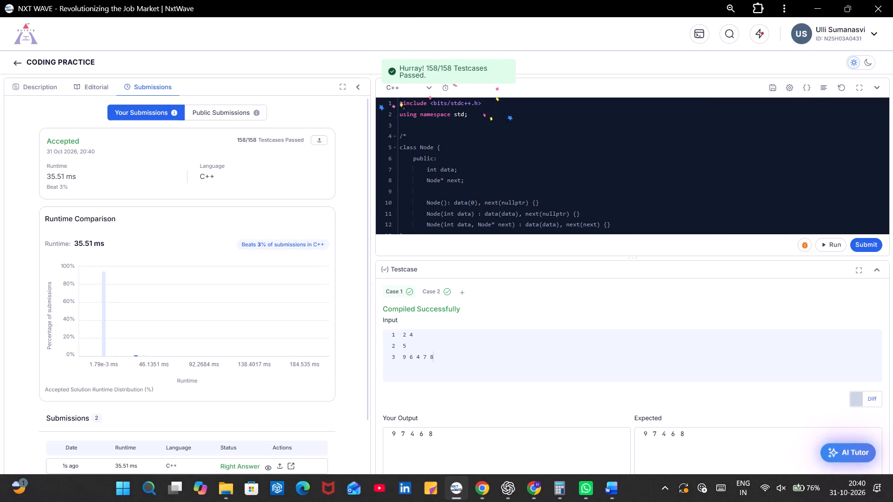
{"action": "key", "text": "ctrl+v"}
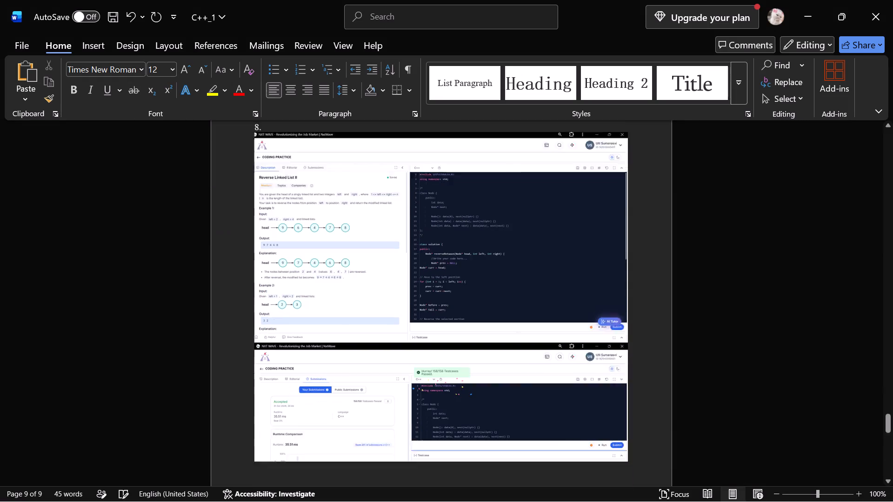
{"action": "scroll", "coordinate": [575, 372], "scroll_direction": "down", "scroll_amount": 4}
{"action": "left_click", "coordinate": [331, 279]}
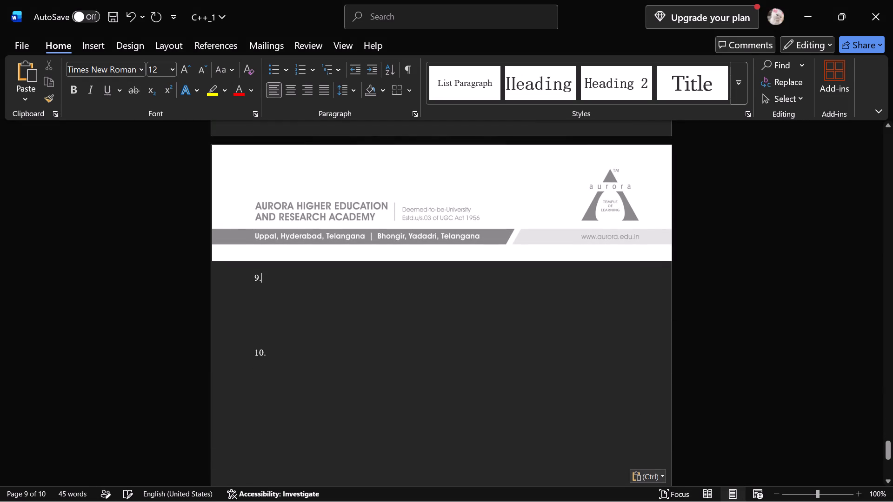
Switch to the NxtWave window and open the Cycle Detection problem from the coding practice that follows the Reverse and Cycle Detection quiz.
{"action": "key", "text": "alt+Tab"}
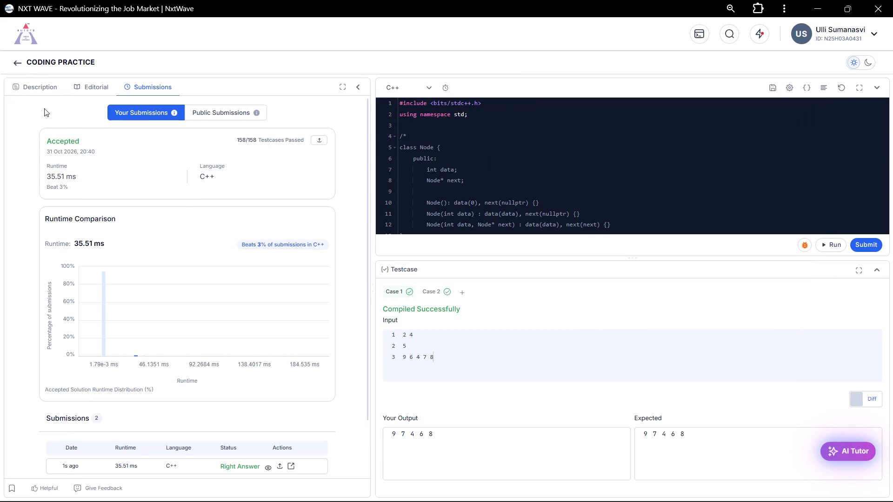
{"action": "left_click", "coordinate": [18, 64]}
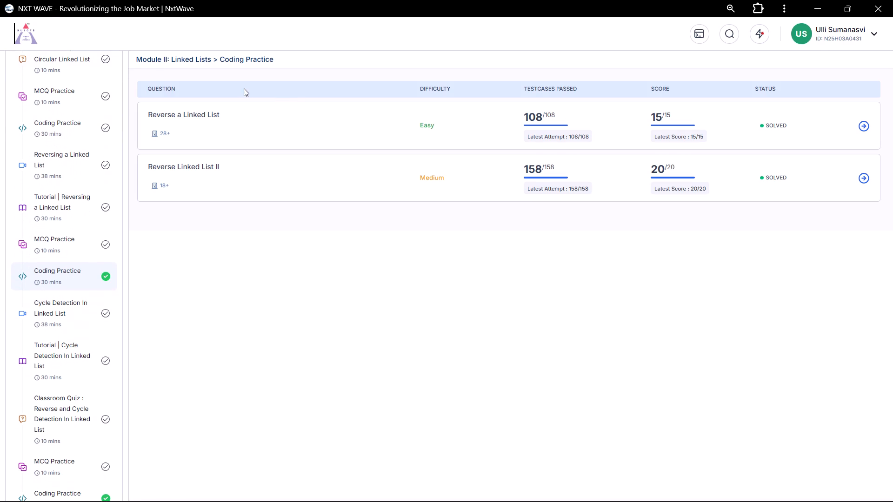
{"action": "scroll", "coordinate": [82, 456], "scroll_direction": "down", "scroll_amount": 1}
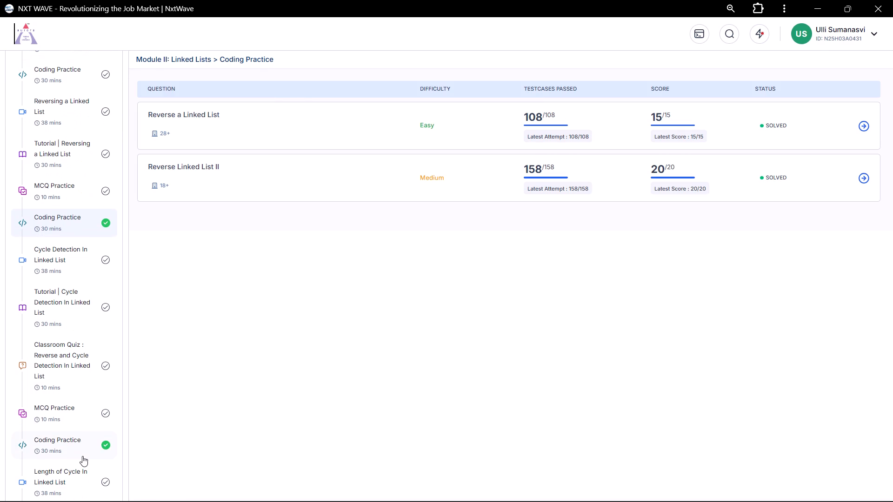
{"action": "left_click", "coordinate": [82, 456]}
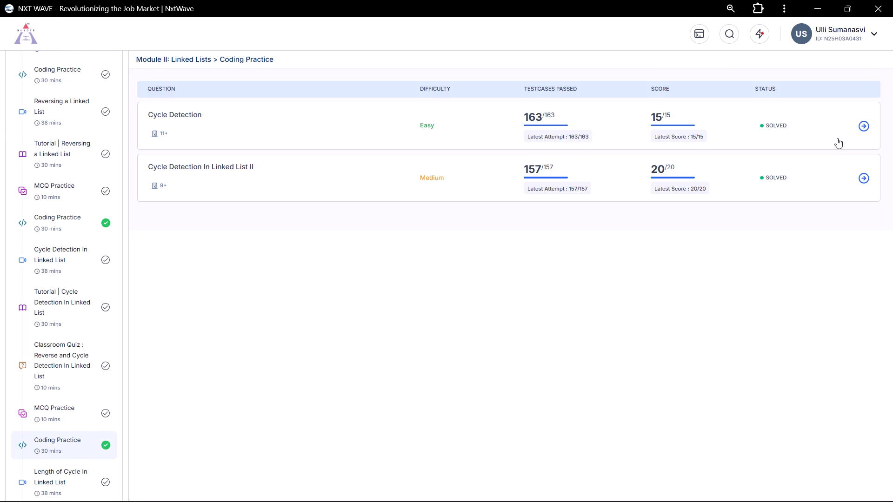
{"action": "left_click", "coordinate": [838, 139]}
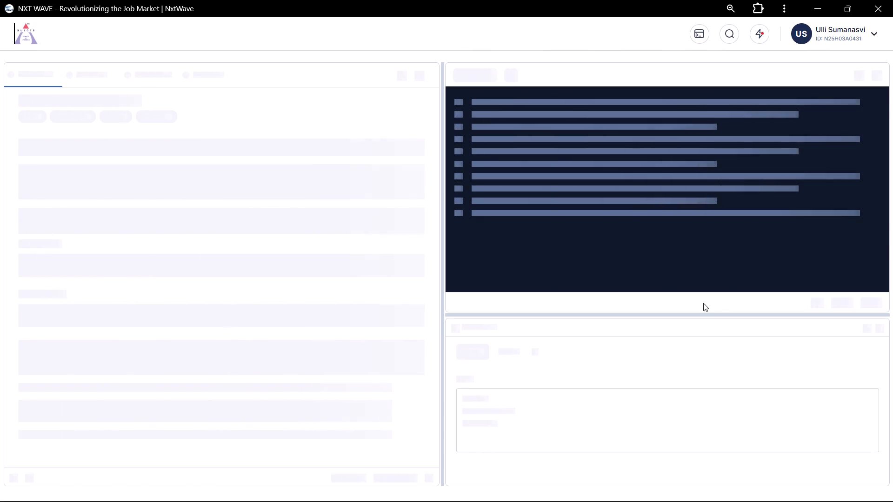
Enlarge the Cycle Detection code editor, capture a full-screen screenshot of the problem and code, and paste it under item 9 in Word.
{"action": "left_click_drag", "start_coordinate": [646, 257], "coordinate": [649, 338]}
{"action": "scroll", "coordinate": [664, 274], "scroll_direction": "down", "scroll_amount": 5}
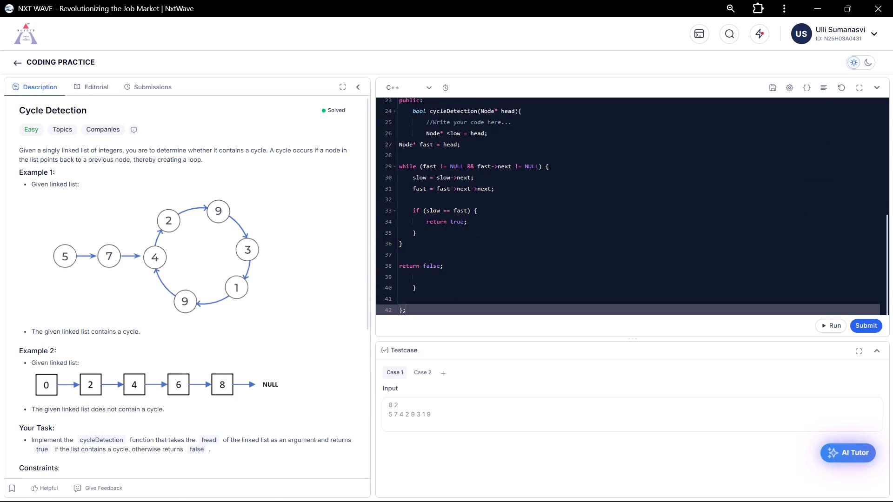
{"action": "left_click_drag", "start_coordinate": [634, 339], "coordinate": [659, 501]}
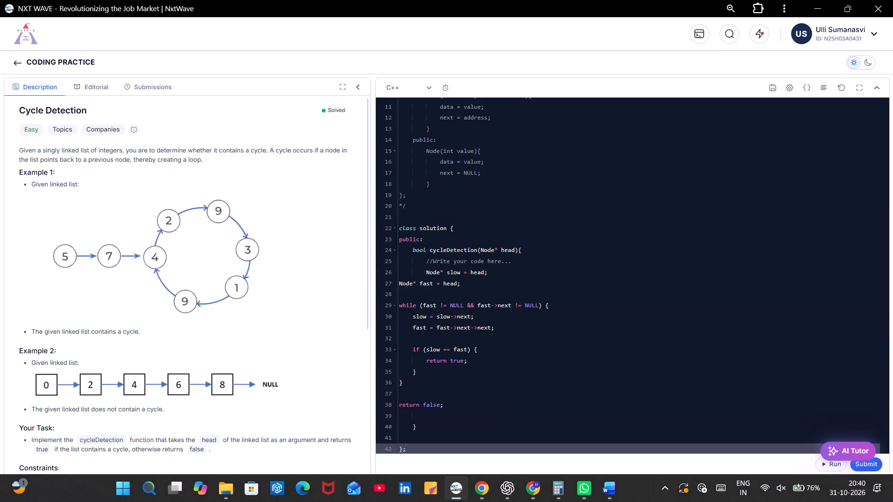
{"action": "scroll", "coordinate": [685, 371], "scroll_direction": "up", "scroll_amount": 6}
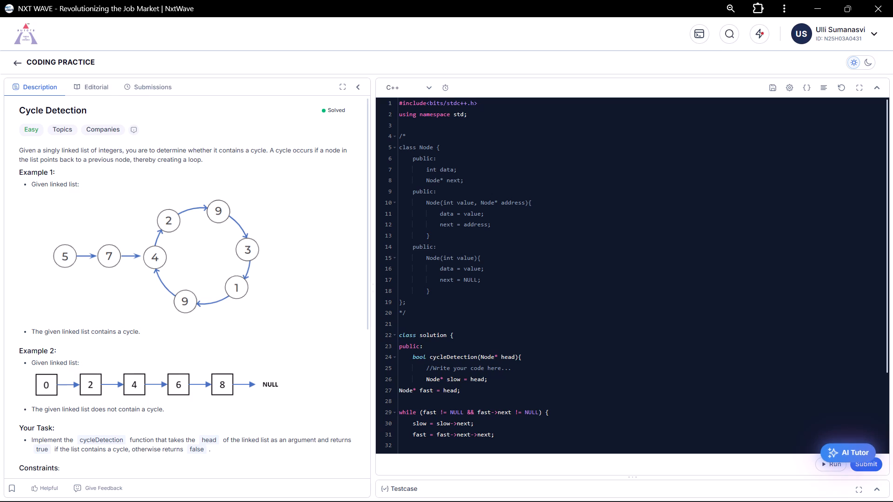
{"action": "key", "text": "shift+super+s"}
{"action": "left_click_drag", "start_coordinate": [3, 0], "coordinate": [892, 501]}
{"action": "key", "text": "alt+Tab"}
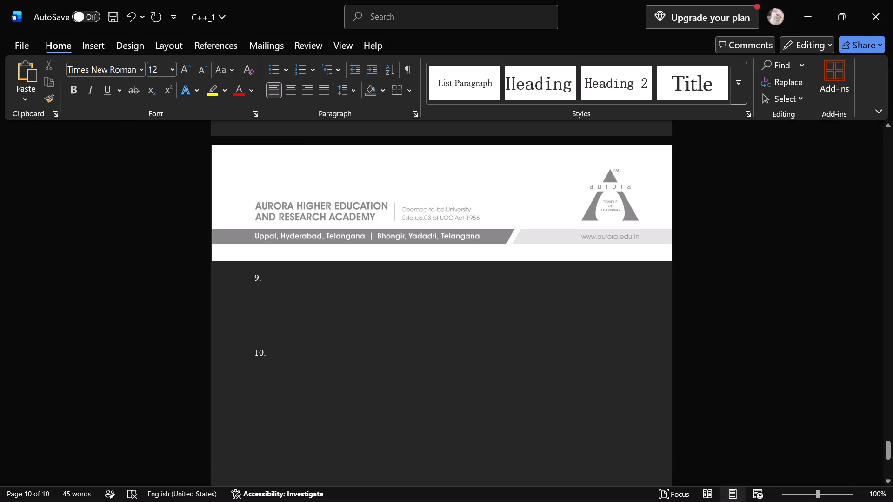
{"action": "key", "text": "ctrl+v"}
In the NxtWave window, run and submit the cycleDetection solution, and capture a full-screen screenshot of the submission result with the enlarged testcase output.
{"action": "key", "text": "alt+Tab"}
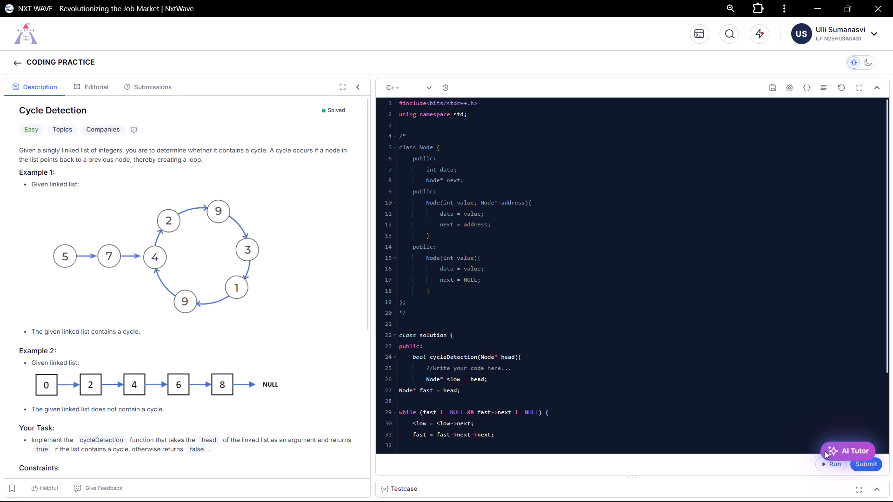
{"action": "left_click", "coordinate": [816, 465]}
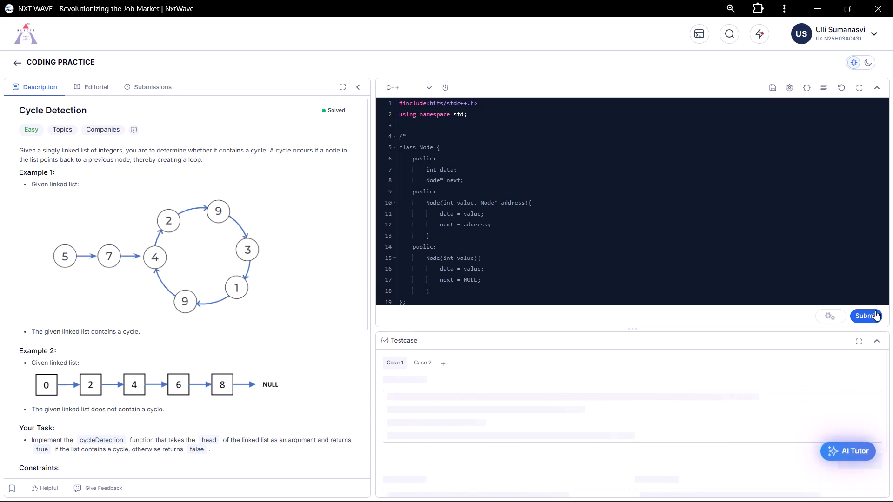
{"action": "left_click", "coordinate": [870, 311]}
{"action": "left_click_drag", "start_coordinate": [626, 330], "coordinate": [610, 257]}
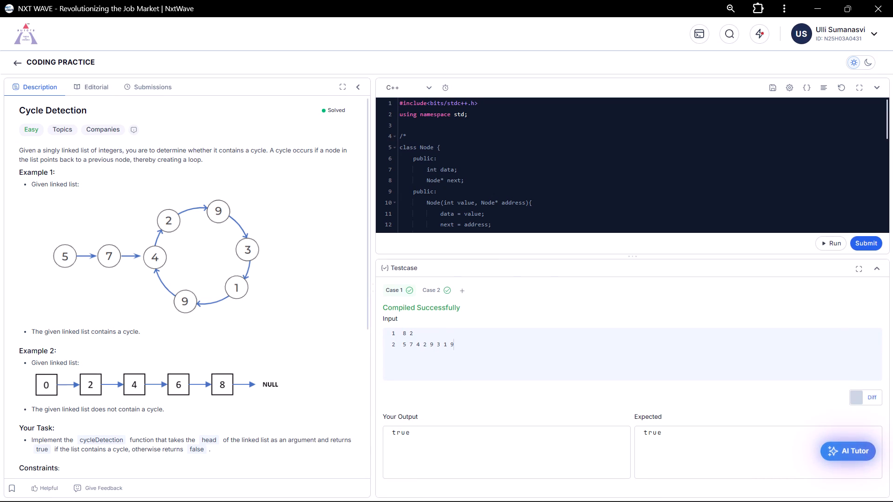
{"action": "left_click", "coordinate": [872, 244]}
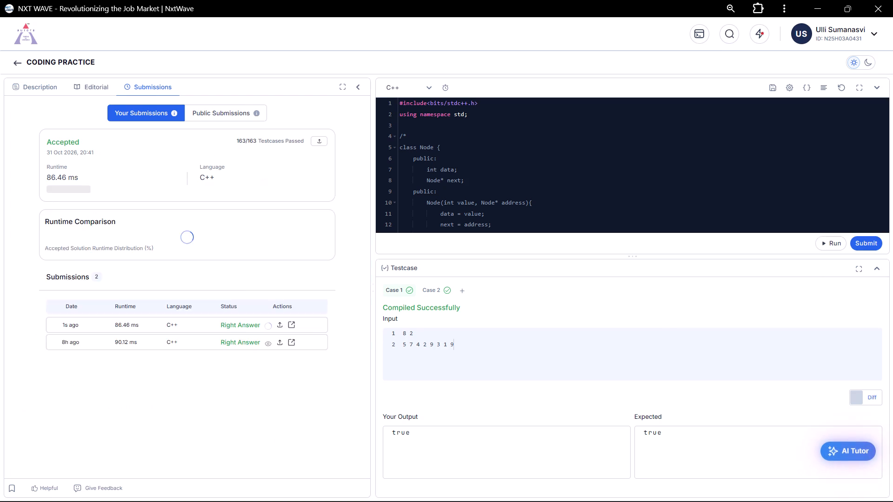
{"action": "key", "text": "shift+super+s"}
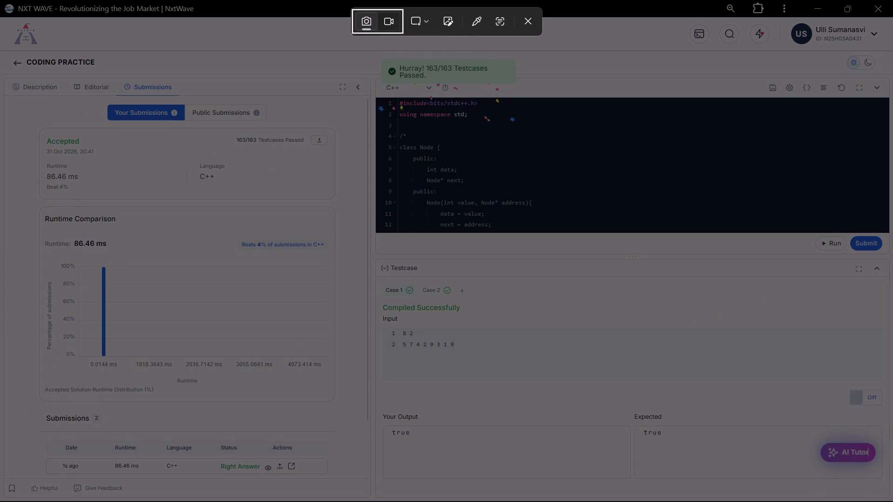
{"action": "left_click_drag", "start_coordinate": [0, 0], "coordinate": [892, 501]}
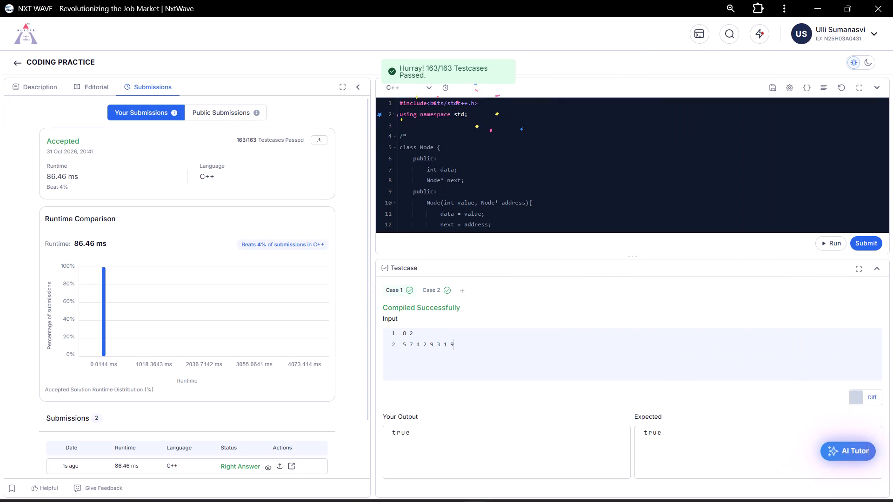
Switch to the Word document and paste the Cycle Detection submission screenshot under item 9.
{"action": "key", "text": "alt+Tab"}
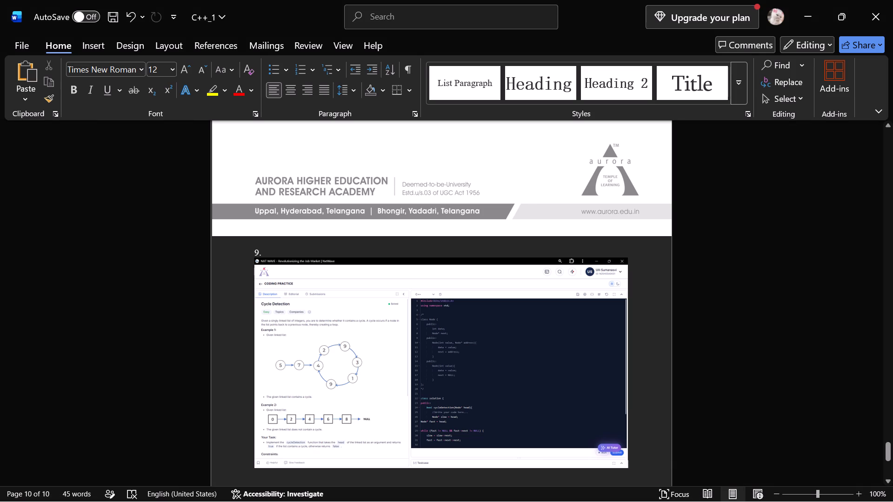
{"action": "key", "text": "ctrl+v"}
Delete the blank space directly above number 10 in the document.
{"action": "scroll", "coordinate": [600, 408], "scroll_direction": "down", "scroll_amount": 7}
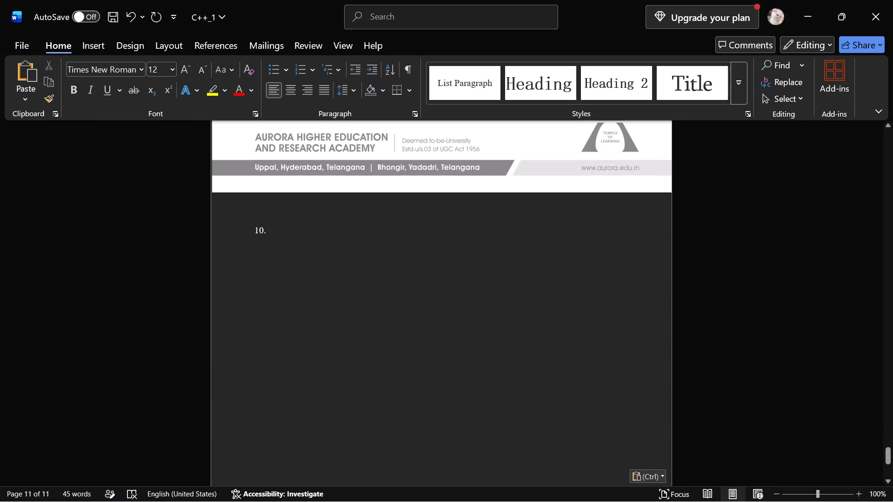
{"action": "left_click", "coordinate": [256, 225]}
{"action": "key", "text": "BackSpace"}
{"action": "key", "text": "BackSpace"}
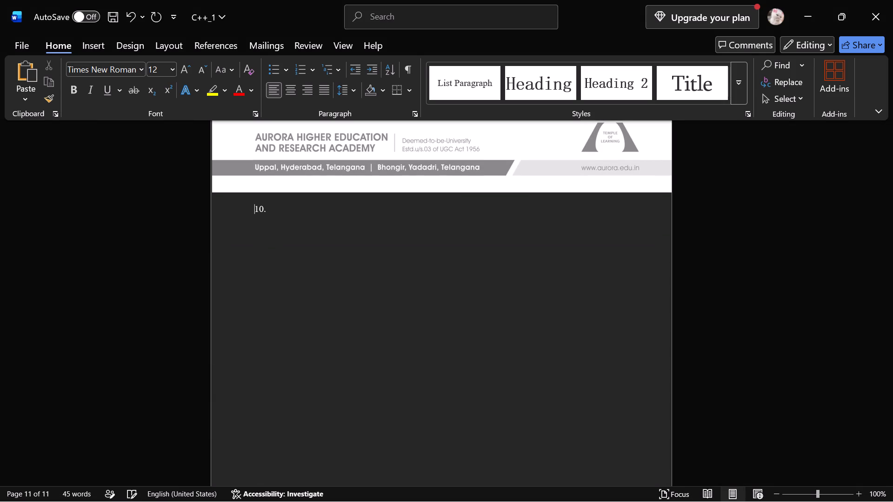
Switch to the NxtWave window, return to the coding practice list and open the Cycle Detection In Linked List II problem.
{"action": "key", "text": "alt+Tab"}
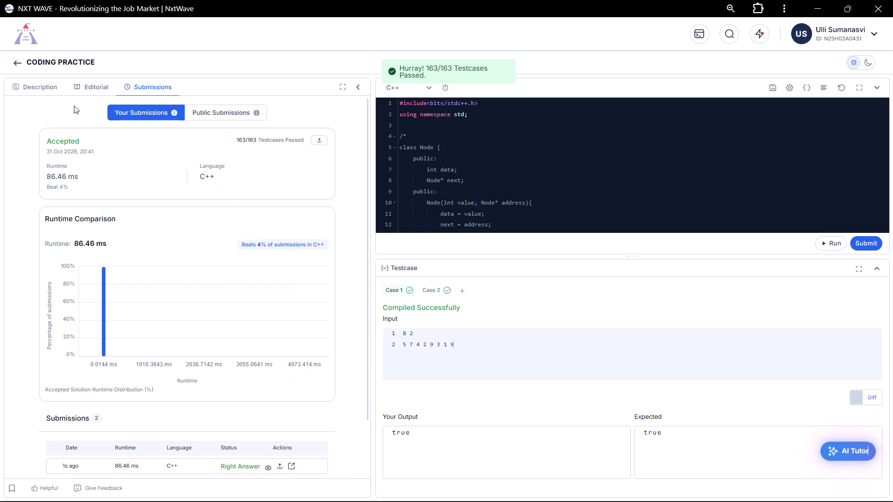
{"action": "left_click", "coordinate": [13, 56]}
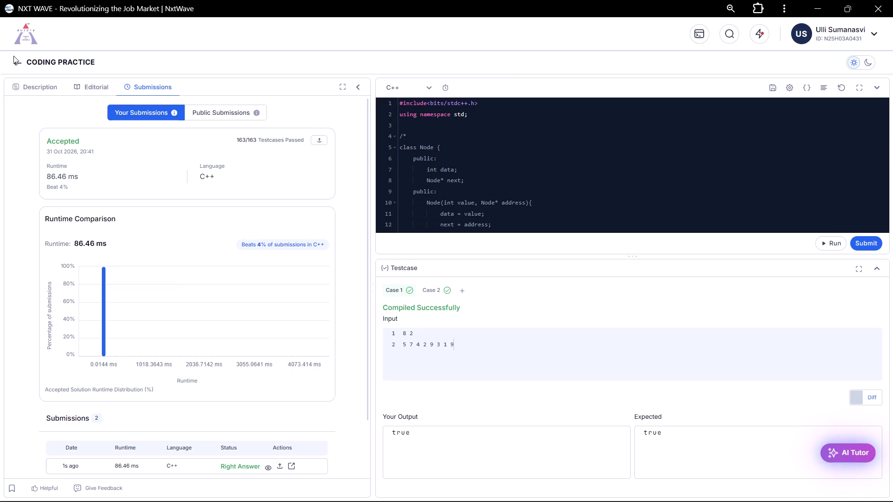
{"action": "left_click", "coordinate": [14, 60]}
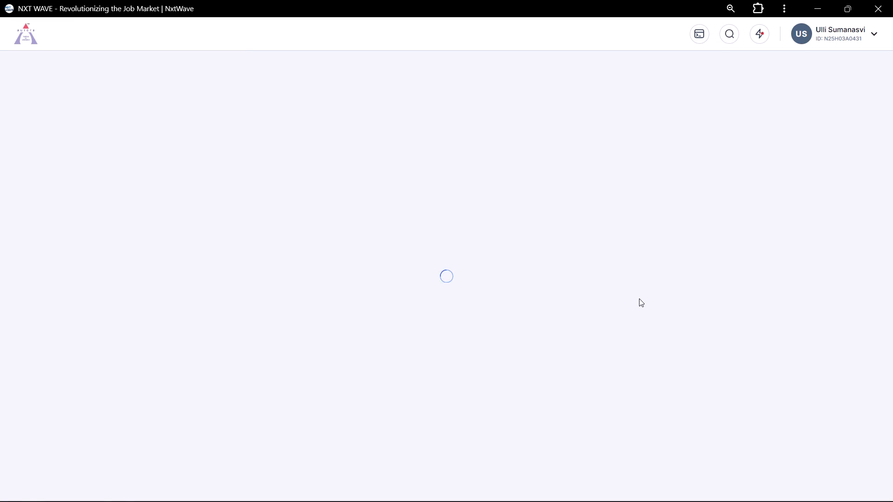
{"action": "left_click", "coordinate": [561, 193]}
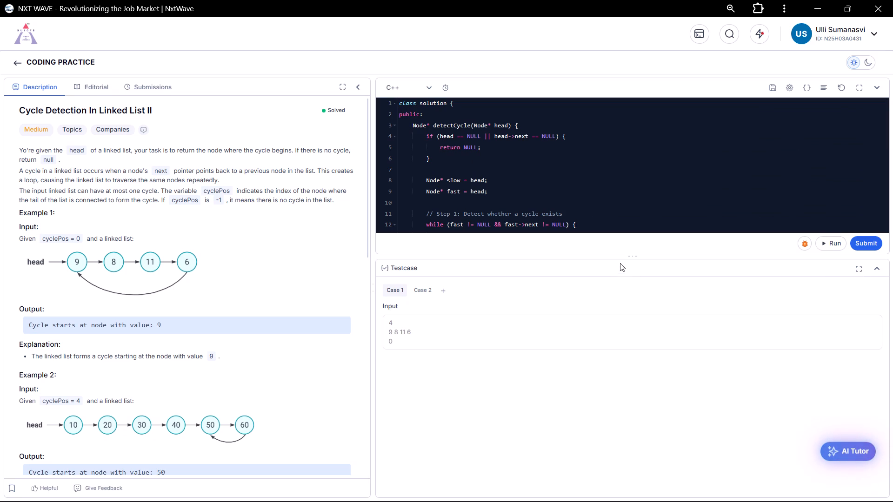
Enlarge the code editor for Cycle Detection In Linked List II and capture a full-screen screenshot of the problem and its code.
{"action": "left_click_drag", "start_coordinate": [620, 256], "coordinate": [656, 392]}
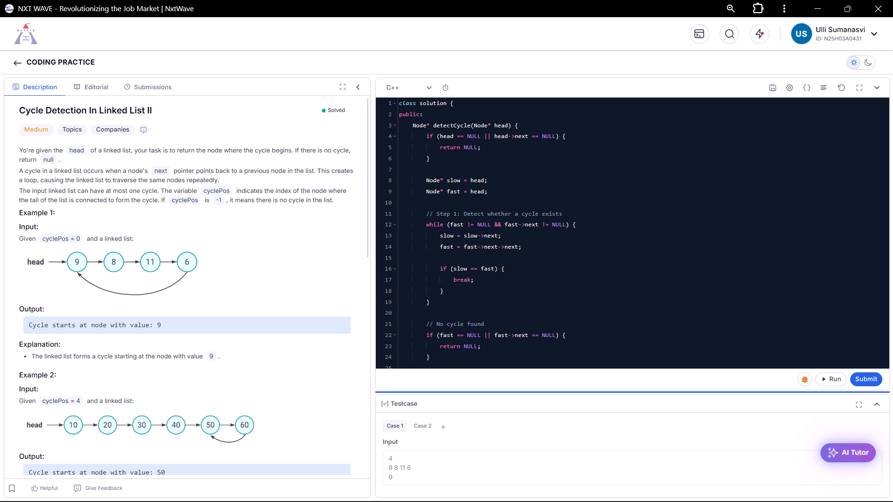
{"action": "left_click_drag", "start_coordinate": [650, 392], "coordinate": [656, 433]}
{"action": "scroll", "coordinate": [660, 304], "scroll_direction": "down", "scroll_amount": 4}
{"action": "scroll", "coordinate": [660, 304], "scroll_direction": "up", "scroll_amount": 6}
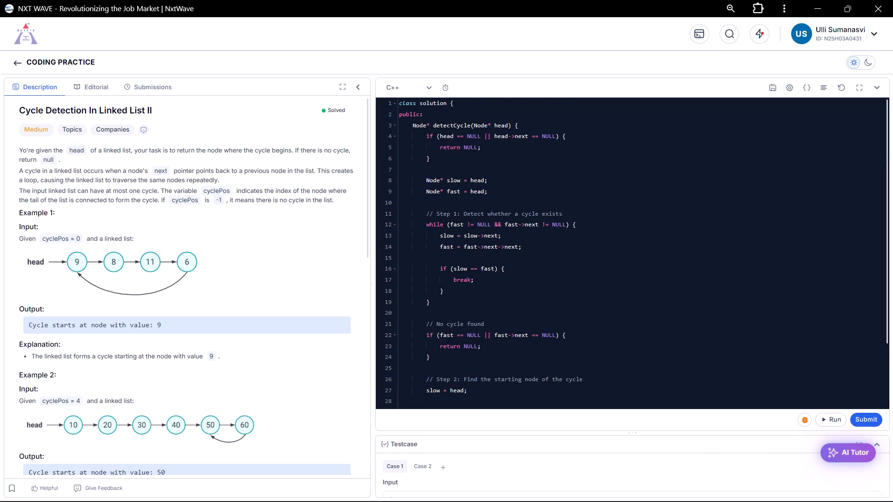
{"action": "left_click_drag", "start_coordinate": [662, 433], "coordinate": [662, 437]}
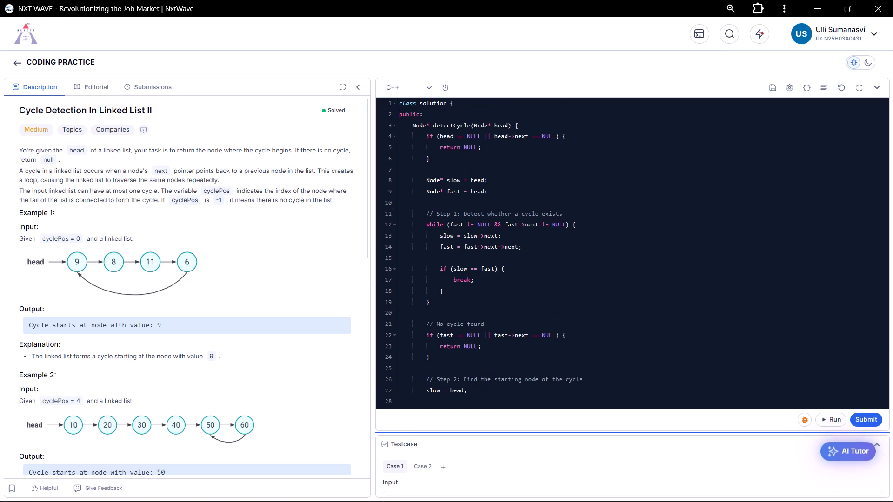
{"action": "left_click_drag", "start_coordinate": [662, 437], "coordinate": [662, 463]}
{"action": "scroll", "coordinate": [667, 312], "scroll_direction": "down", "scroll_amount": 4}
{"action": "scroll", "coordinate": [667, 312], "scroll_direction": "up", "scroll_amount": 7}
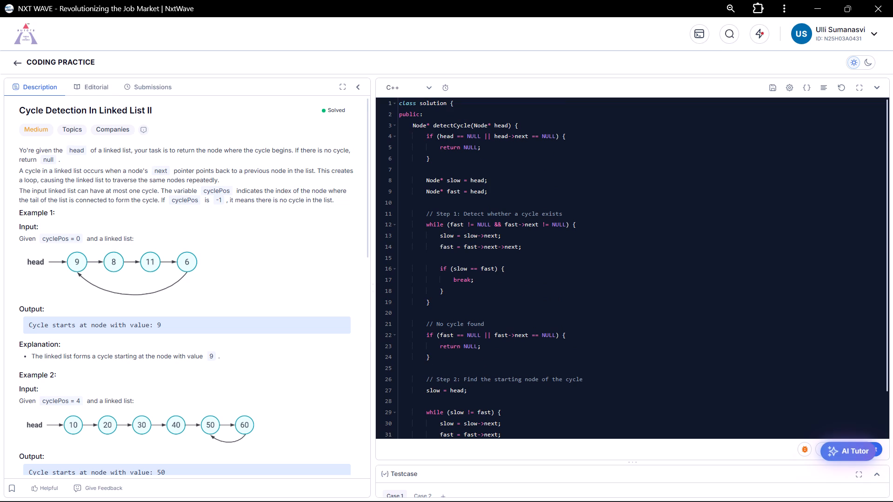
{"action": "key", "text": "shift+super+s"}
{"action": "left_click_drag", "start_coordinate": [0, 0], "coordinate": [267, 157]}
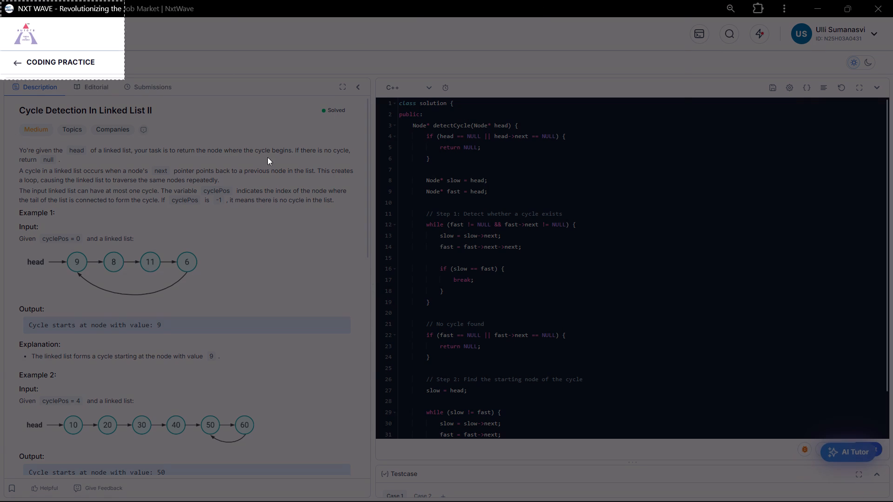
{"action": "left_click_drag", "start_coordinate": [267, 157], "coordinate": [892, 497]}
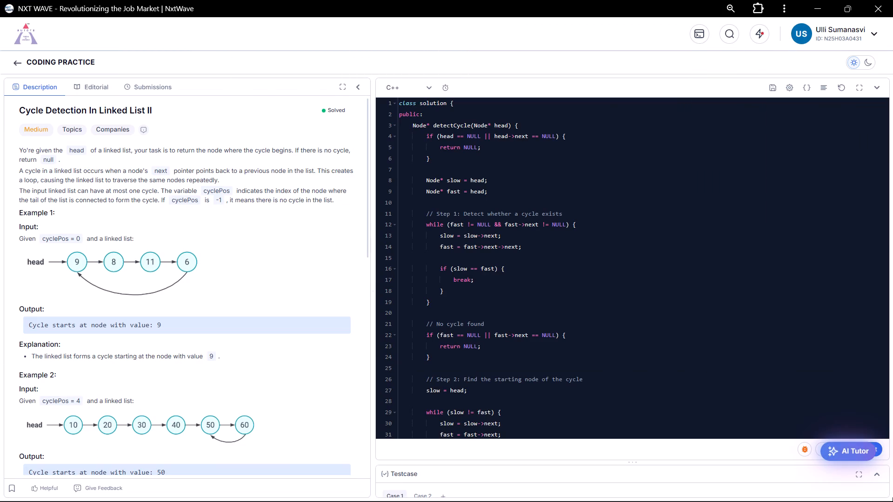
Switch to the Word document and paste the Cycle Detection In Linked List II problem screenshot under item 10.
{"action": "key", "text": "alt+Tab"}
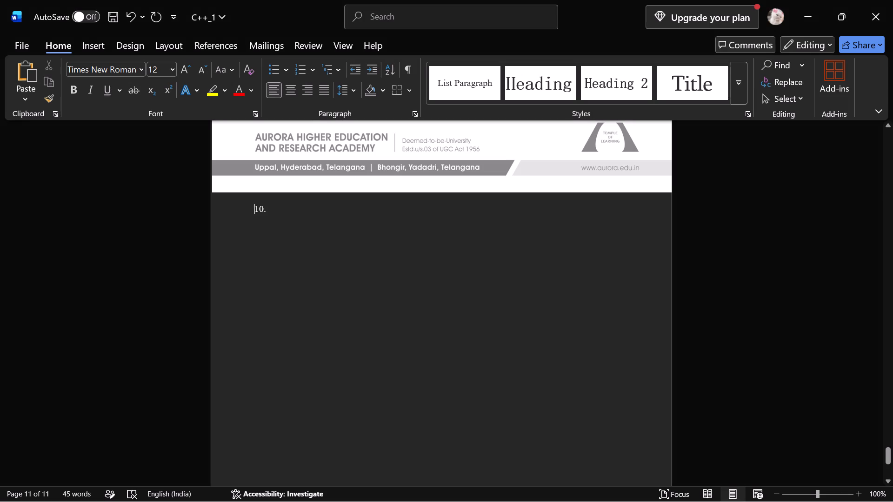
{"action": "left_click", "coordinate": [388, 214]}
{"action": "key", "text": "ctrl+v"}
In the NxtWave window, enlarge the testcase area, run and submit the detectCycle solution, and capture a full-screen screenshot of the submission result.
{"action": "key", "text": "alt+Tab"}
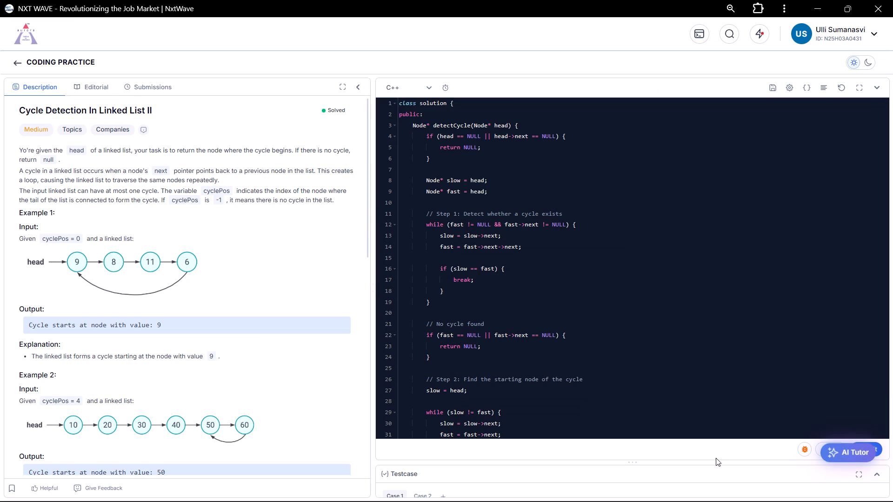
{"action": "left_click", "coordinate": [715, 458]}
{"action": "left_click", "coordinate": [709, 467]}
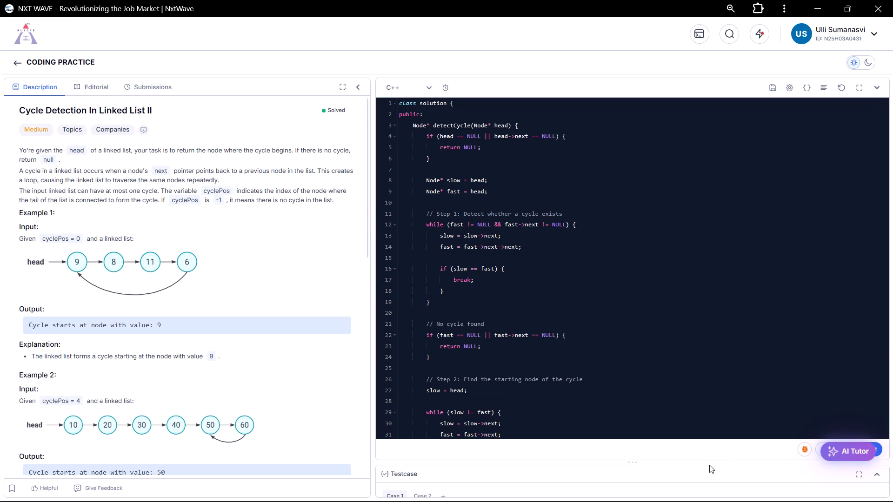
{"action": "left_click_drag", "start_coordinate": [709, 462], "coordinate": [707, 371]}
{"action": "left_click", "coordinate": [829, 349]}
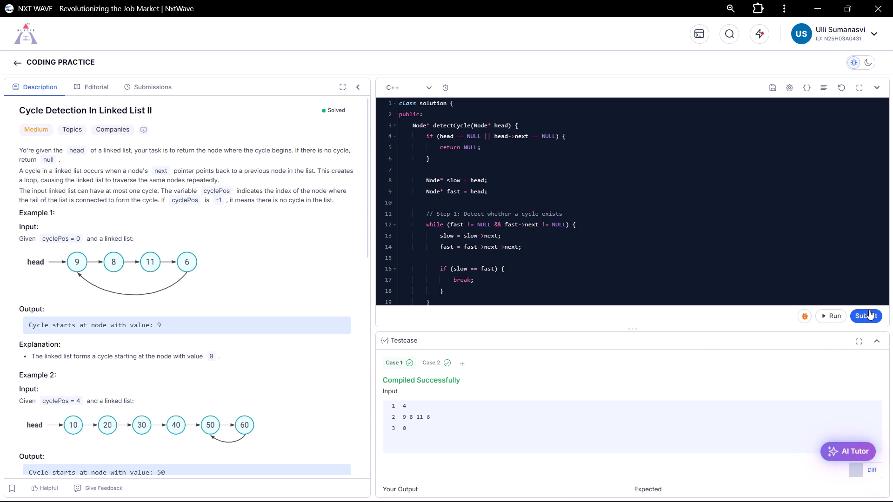
{"action": "left_click", "coordinate": [866, 313]}
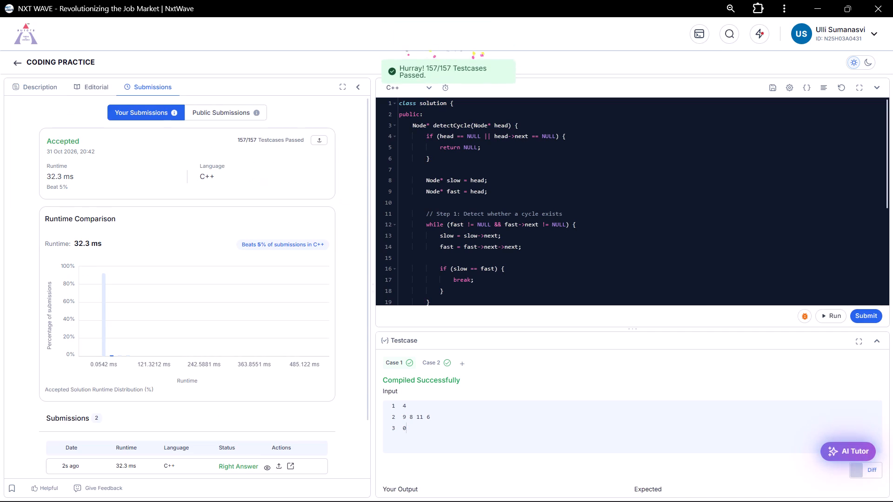
{"action": "key", "text": "shift+super+s"}
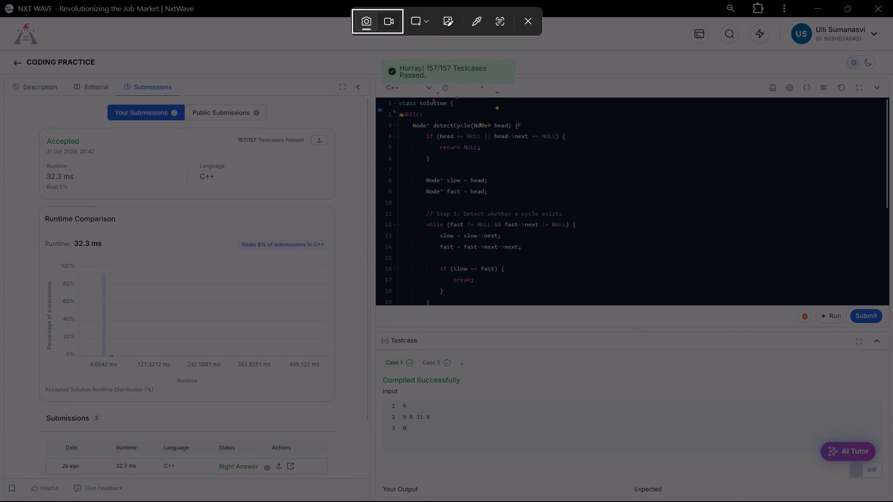
{"action": "left_click_drag", "start_coordinate": [0, 0], "coordinate": [892, 501]}
Switch to the Word document, paste the submission screenshot below the problem screenshot in item 10, and look back through the report.
{"action": "key", "text": "alt+Tab"}
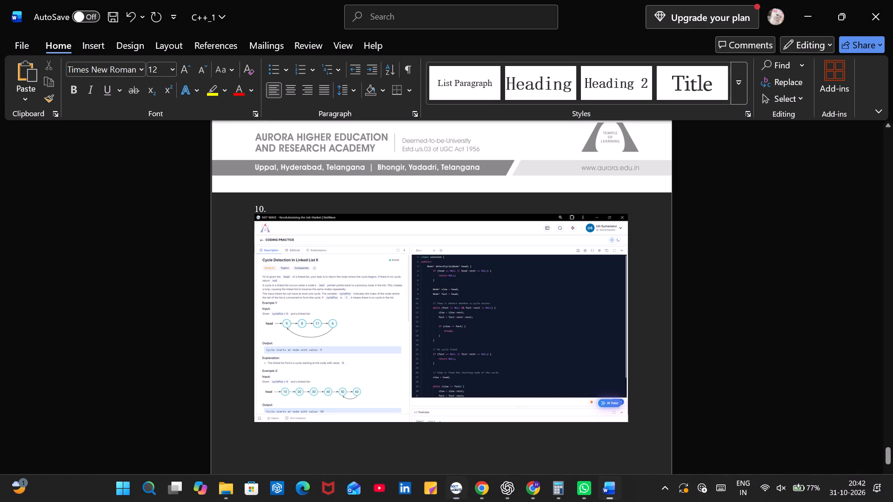
{"action": "key", "text": "ctrl+v"}
{"action": "scroll", "coordinate": [638, 426], "scroll_direction": "down", "scroll_amount": 6}
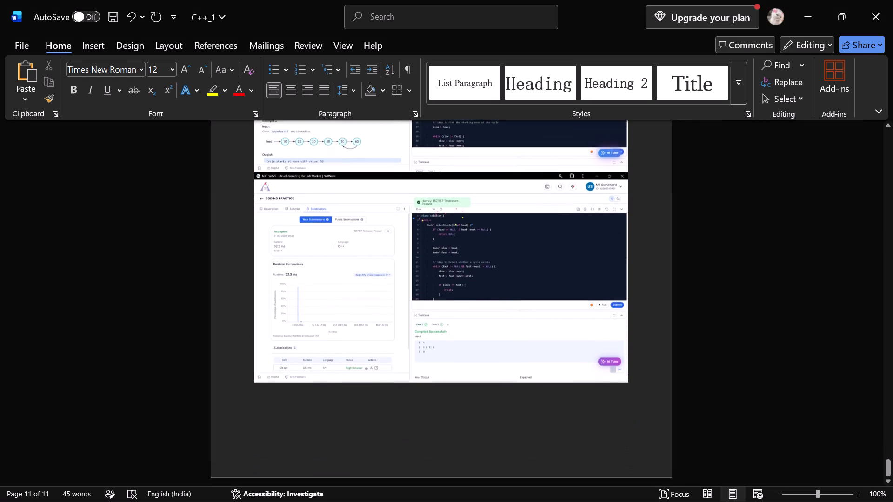
{"action": "scroll", "coordinate": [638, 426], "scroll_direction": "up", "scroll_amount": 5}
{"action": "scroll", "coordinate": [638, 426], "scroll_direction": "up", "scroll_amount": 20}
{"action": "scroll", "coordinate": [638, 426], "scroll_direction": "up", "scroll_amount": 20}
{"action": "scroll", "coordinate": [638, 426], "scroll_direction": "up", "scroll_amount": 16}
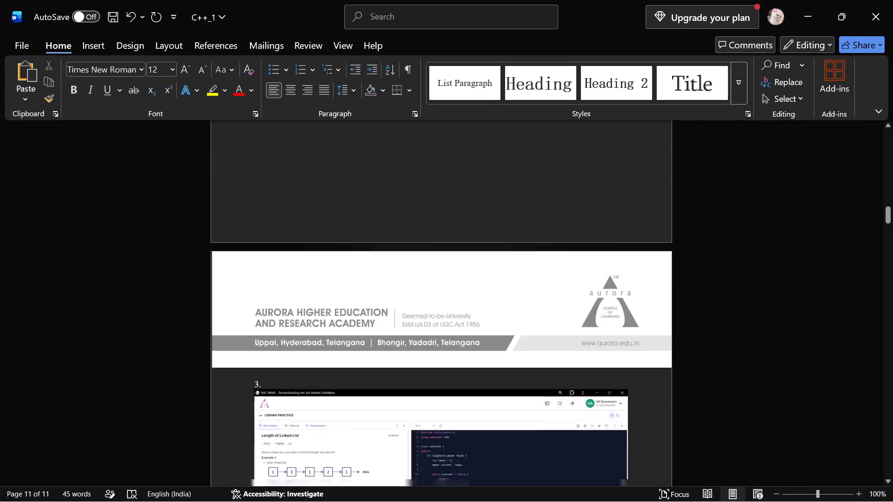
{"action": "scroll", "coordinate": [638, 426], "scroll_direction": "up", "scroll_amount": 7}
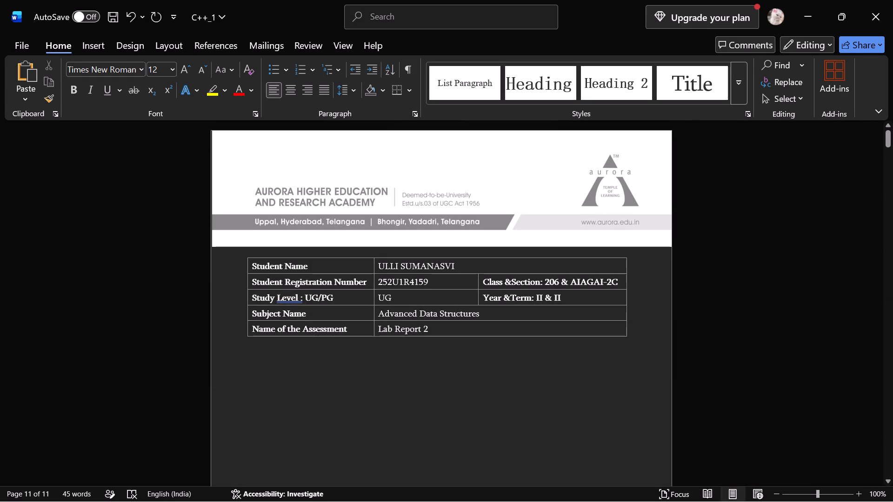
Save the document, and save it again as a Word document named C++_2 in the Downloads folder.
{"action": "key", "text": "ctrl+s"}
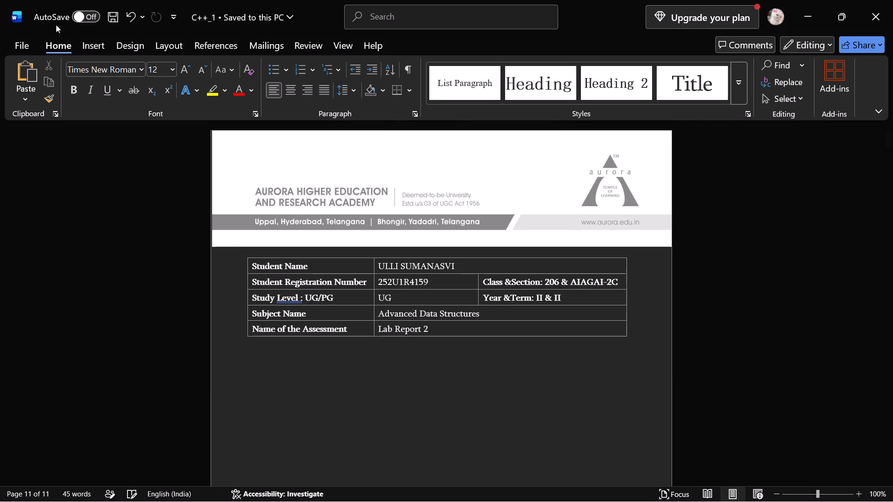
{"action": "left_click", "coordinate": [31, 39]}
{"action": "left_click", "coordinate": [80, 250]}
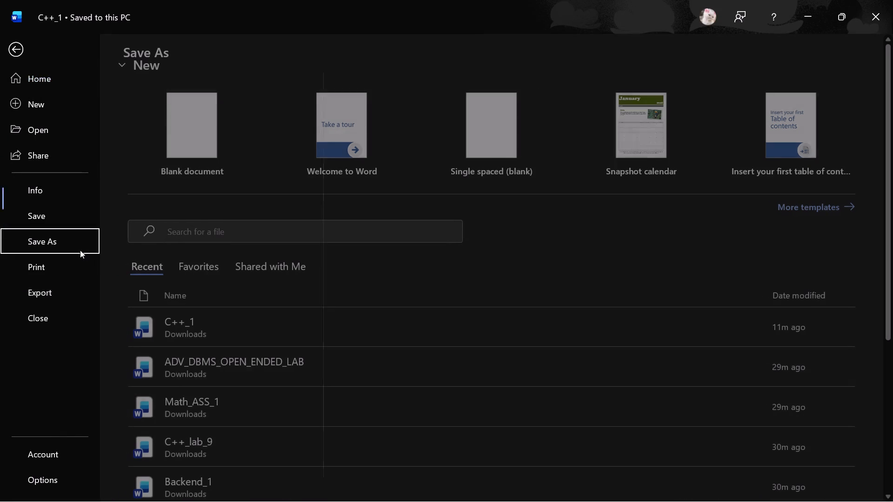
{"action": "left_click", "coordinate": [409, 139]}
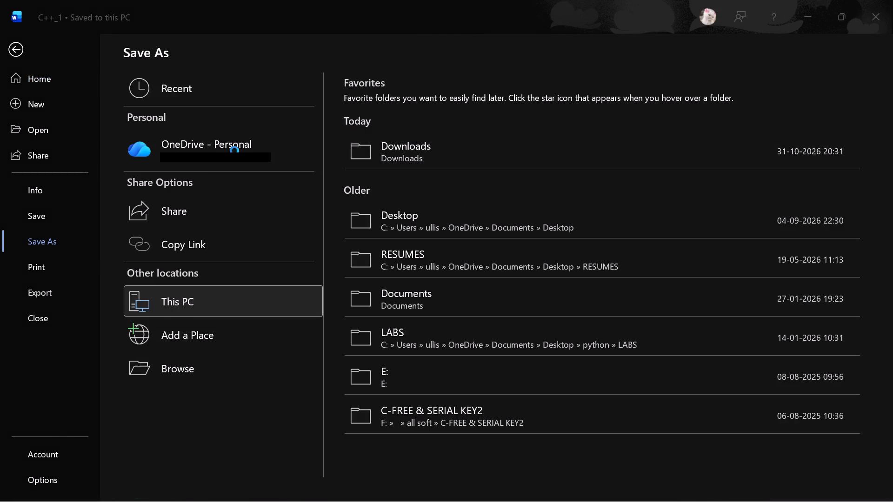
{"action": "scroll", "coordinate": [59, 136], "scroll_direction": "up", "scroll_amount": 1}
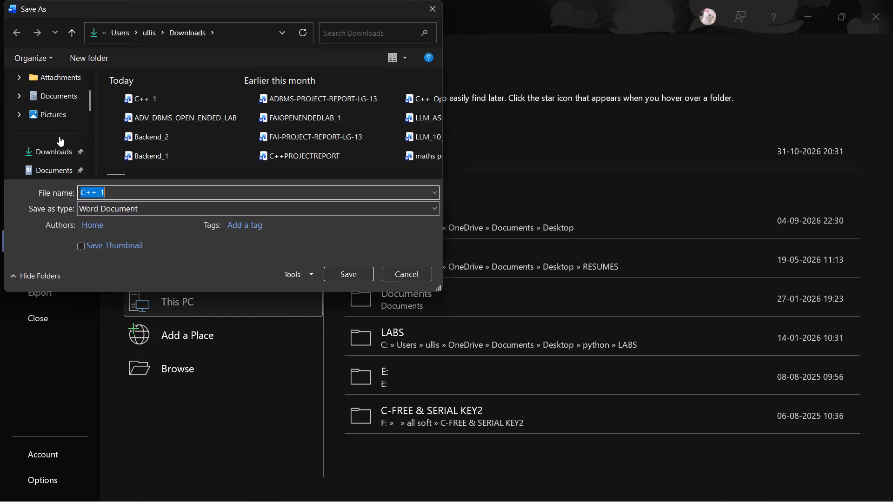
{"action": "left_click", "coordinate": [55, 146]}
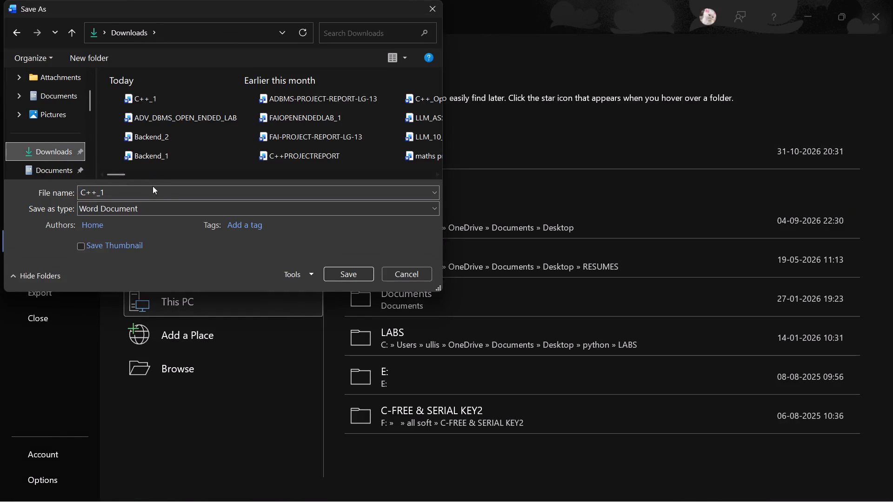
{"action": "left_click", "coordinate": [153, 190]}
{"action": "left_click", "coordinate": [153, 190]}
{"action": "key", "text": "BackSpace"}
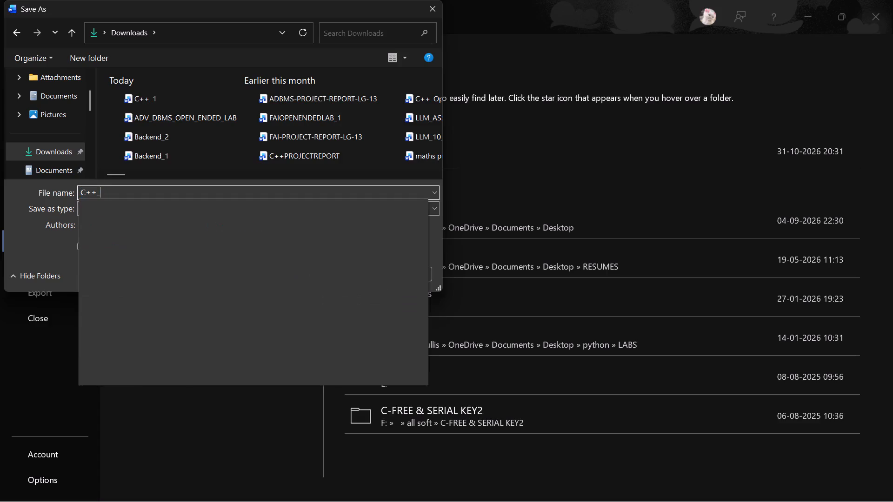
{"action": "key", "text": "2"}
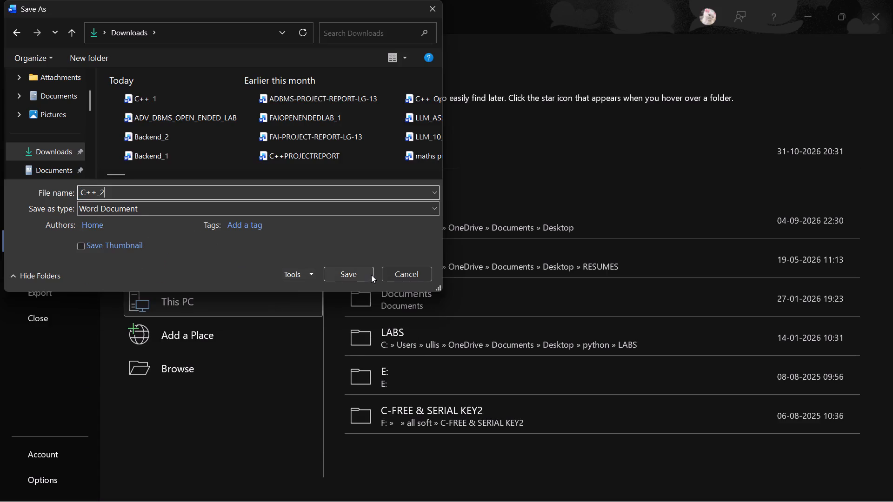
{"action": "left_click", "coordinate": [371, 275]}
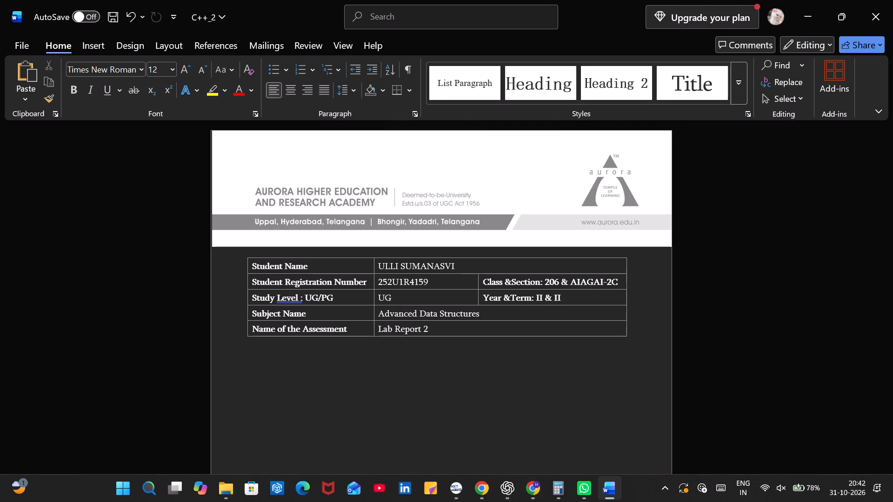
Switch to the Chrome window with iLovePDF and open its Word to PDF converter.
{"action": "left_click", "coordinate": [536, 494]}
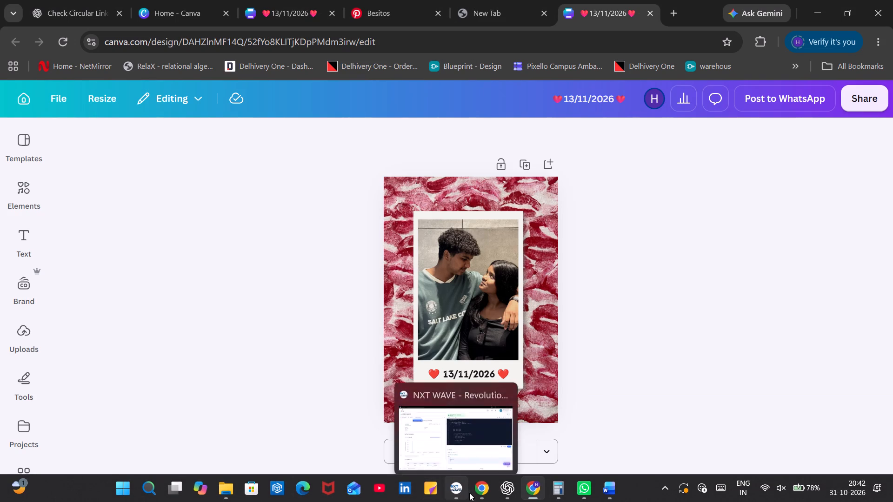
{"action": "left_click", "coordinate": [472, 494]}
{"action": "left_click", "coordinate": [440, 0]}
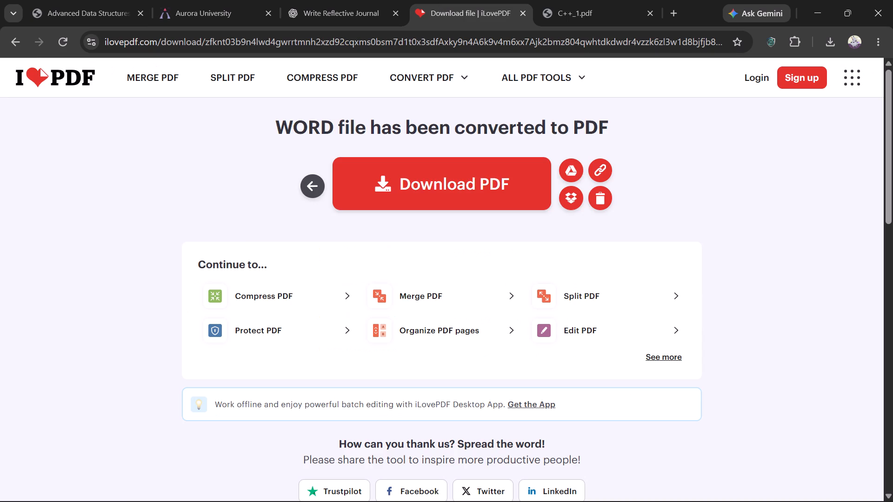
{"action": "left_click", "coordinate": [290, 191]}
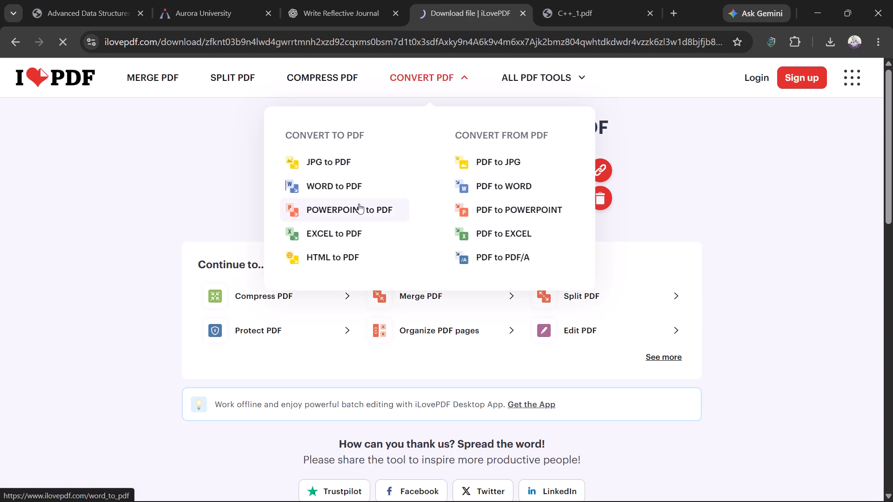
Upload C++_2 from the Downloads folder and convert it to PDF.
{"action": "left_click", "coordinate": [445, 208]}
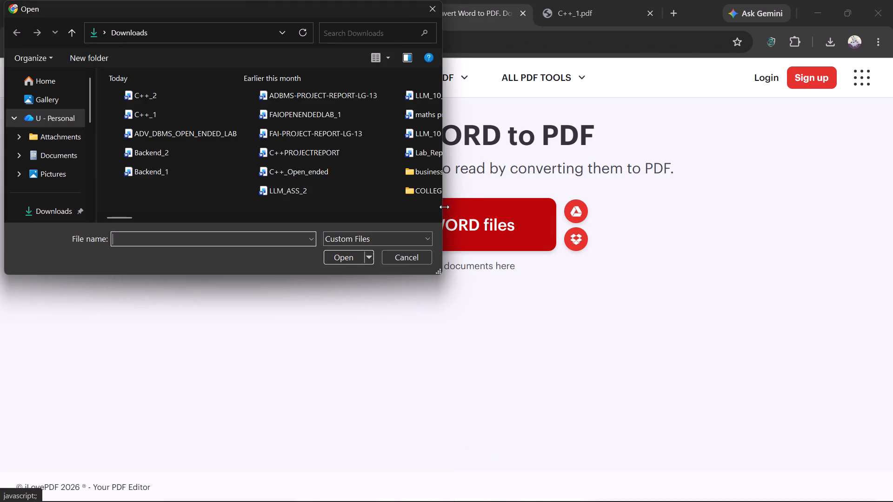
{"action": "left_click", "coordinate": [180, 93]}
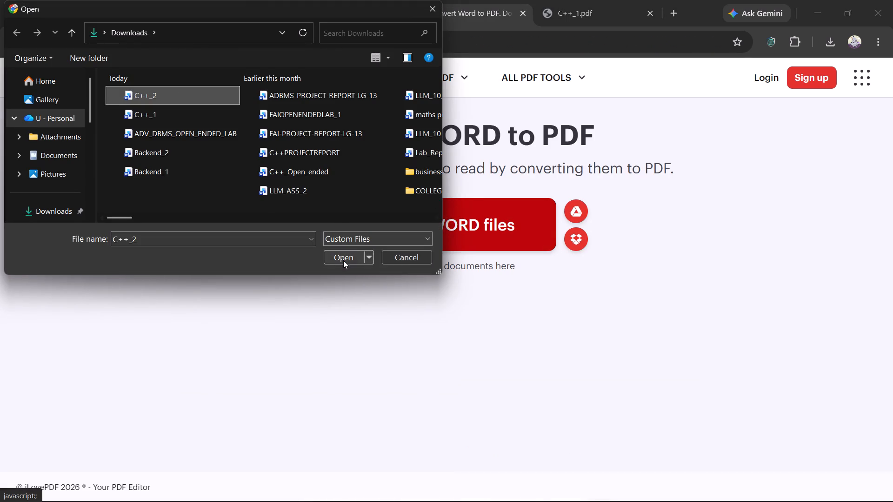
{"action": "left_click", "coordinate": [343, 260]}
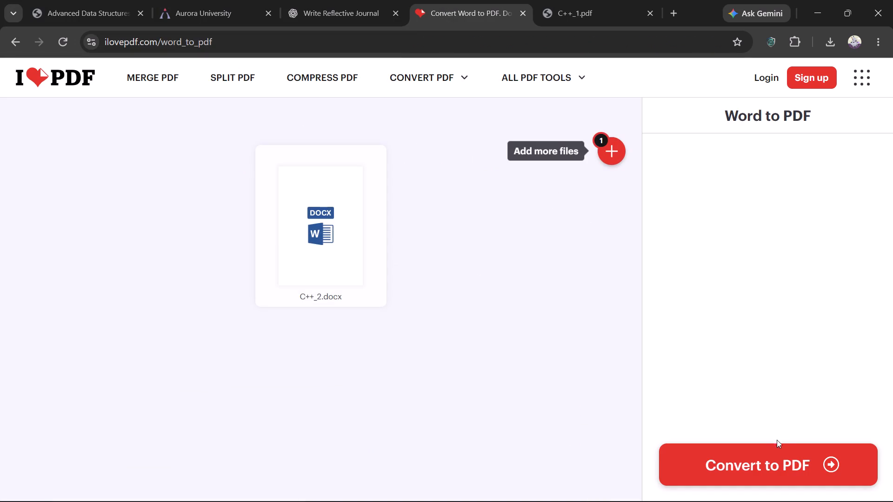
{"action": "left_click", "coordinate": [778, 449]}
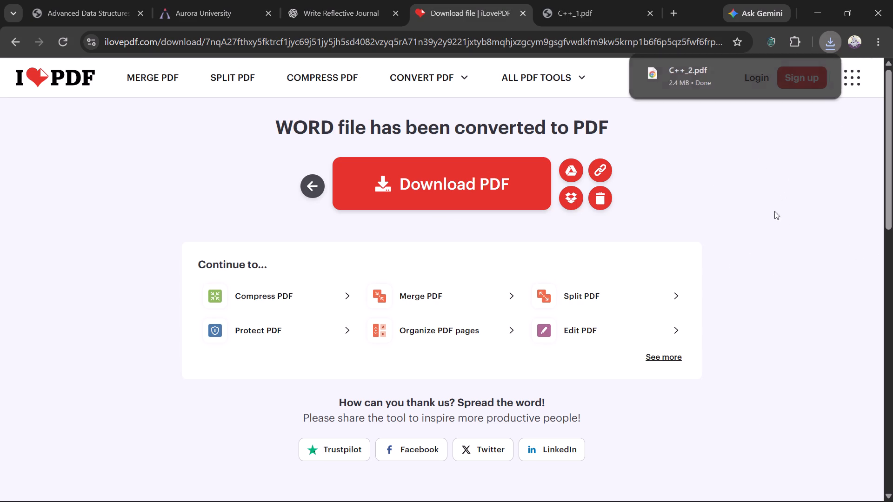
Open the converted C++_2.pdf and look through its pages to check the report.
{"action": "double_click", "coordinate": [711, 76]}
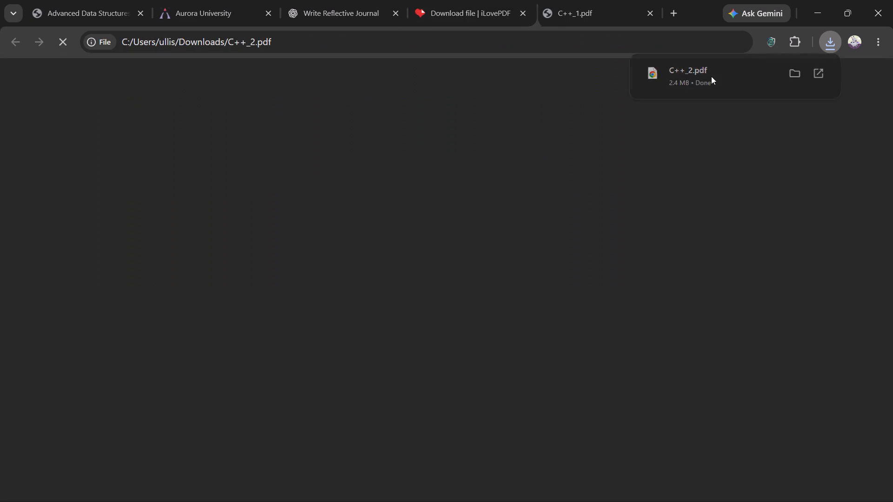
{"action": "scroll", "coordinate": [674, 250], "scroll_direction": "down", "scroll_amount": 3}
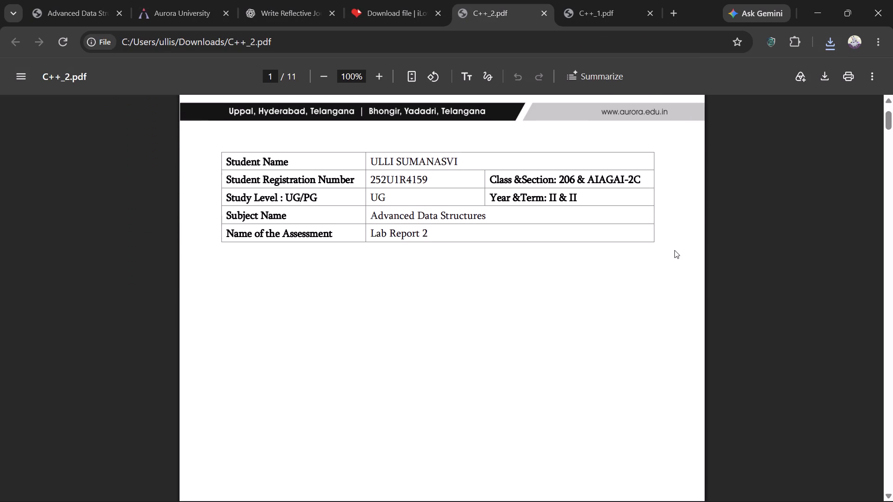
{"action": "scroll", "coordinate": [674, 250], "scroll_direction": "down", "scroll_amount": 6}
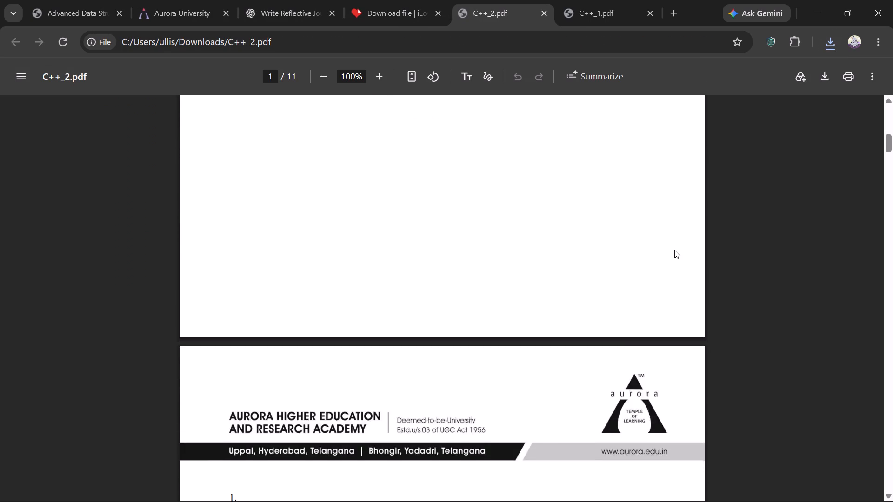
{"action": "scroll", "coordinate": [674, 250], "scroll_direction": "down", "scroll_amount": 10}
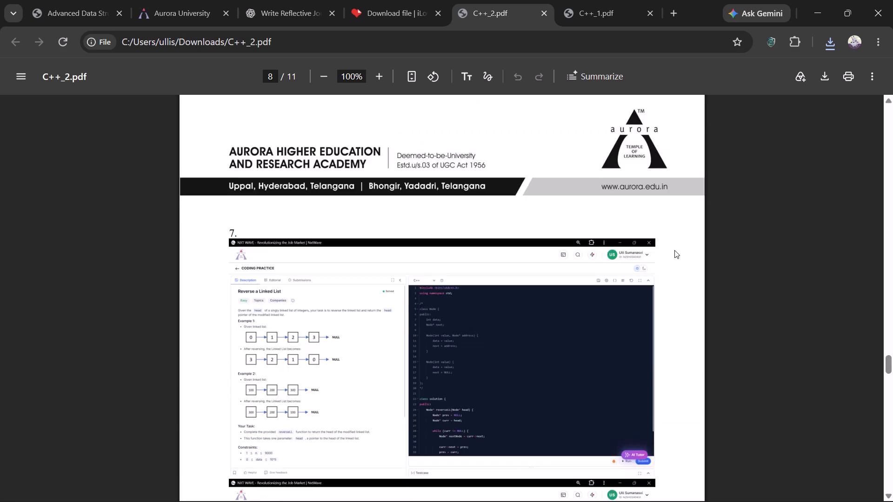
{"action": "scroll", "coordinate": [674, 250], "scroll_direction": "down", "scroll_amount": 2}
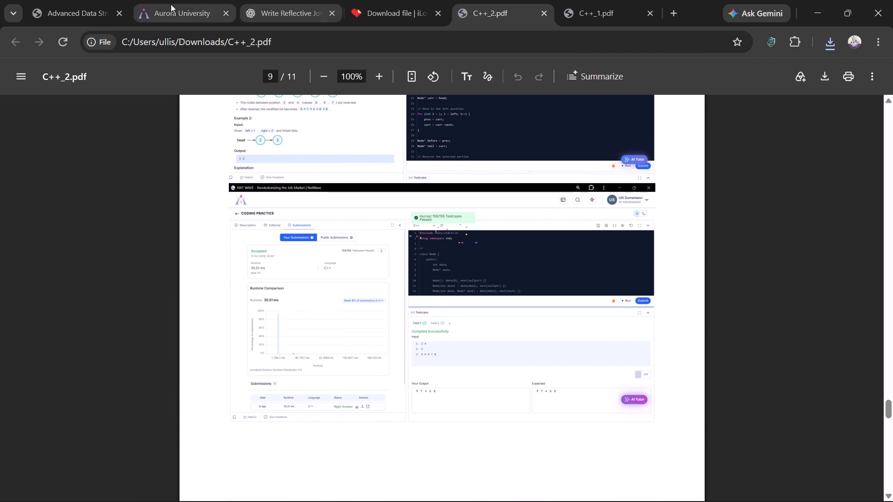
Switch to the Aurora University assessments page and upload C++_2 from Downloads as the Lab Report 2 submission.
{"action": "left_click", "coordinate": [161, 3]}
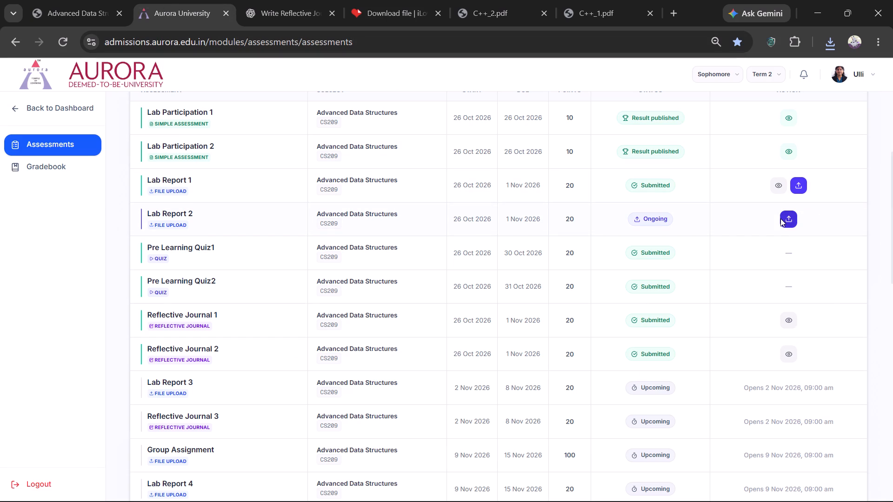
{"action": "left_click", "coordinate": [780, 220]}
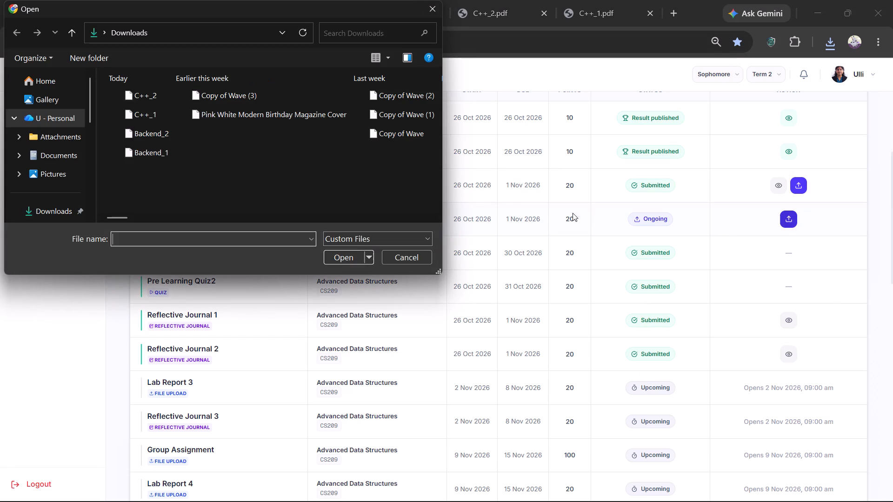
{"action": "left_click", "coordinate": [145, 94]}
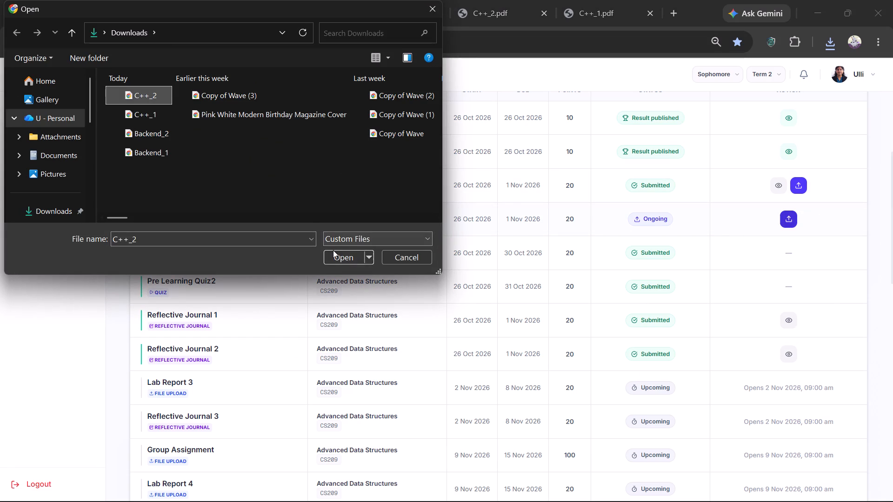
{"action": "left_click", "coordinate": [333, 252]}
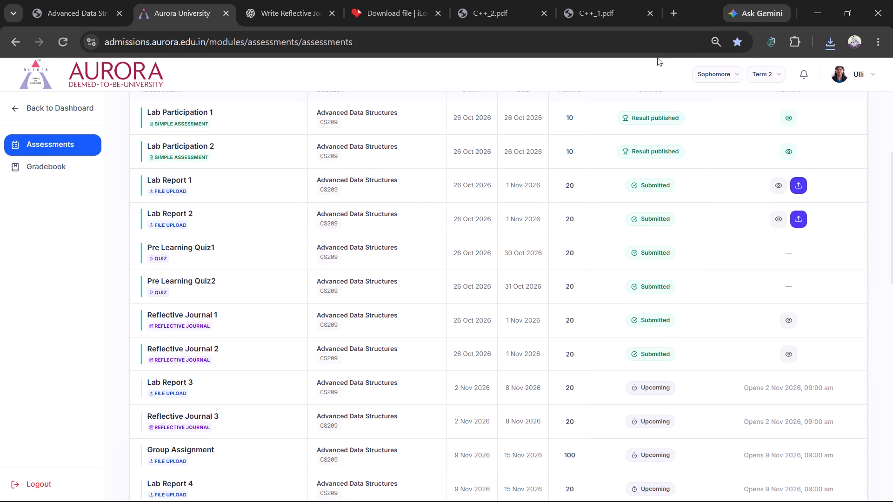
Turn off the Enable Copy Paste - E.C.P extension and reload the assessments page.
{"action": "left_click", "coordinate": [790, 40]}
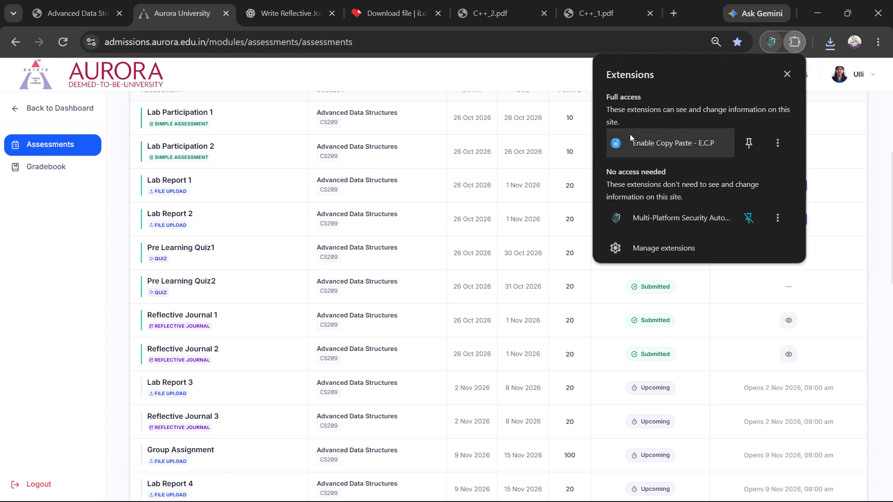
{"action": "left_click", "coordinate": [630, 139]}
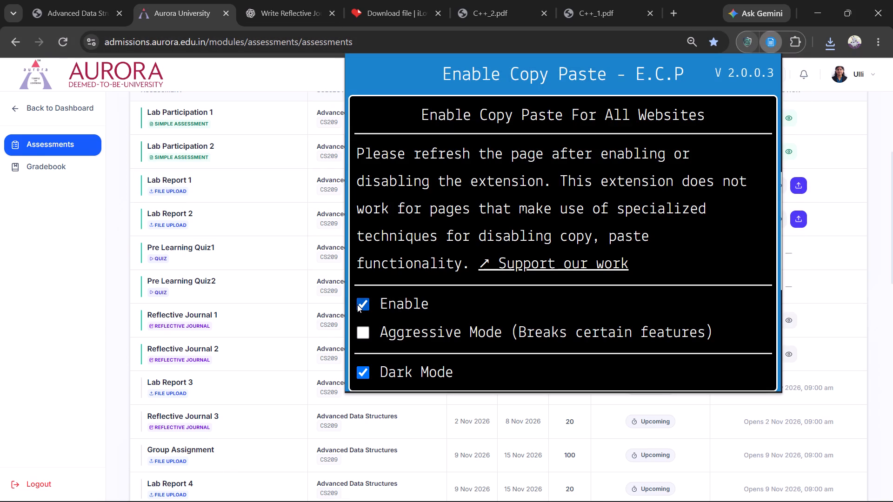
{"action": "left_click", "coordinate": [356, 305]}
{"action": "left_click", "coordinate": [362, 305]}
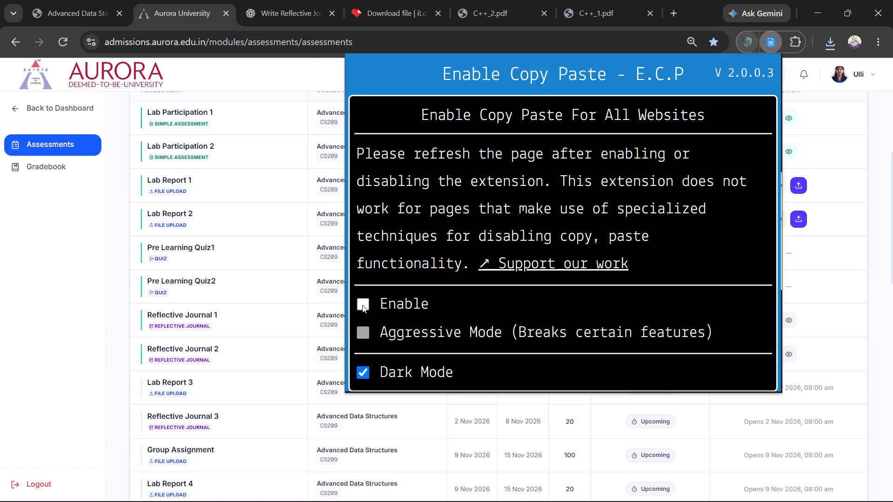
{"action": "left_click", "coordinate": [68, 45]}
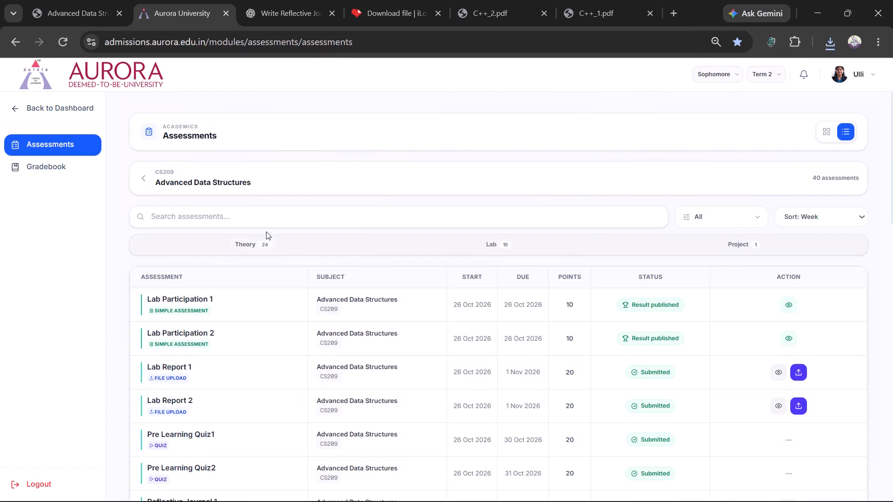
Go back to the overview of all subjects and look over their ongoing and due assessments.
{"action": "left_click", "coordinate": [146, 183]}
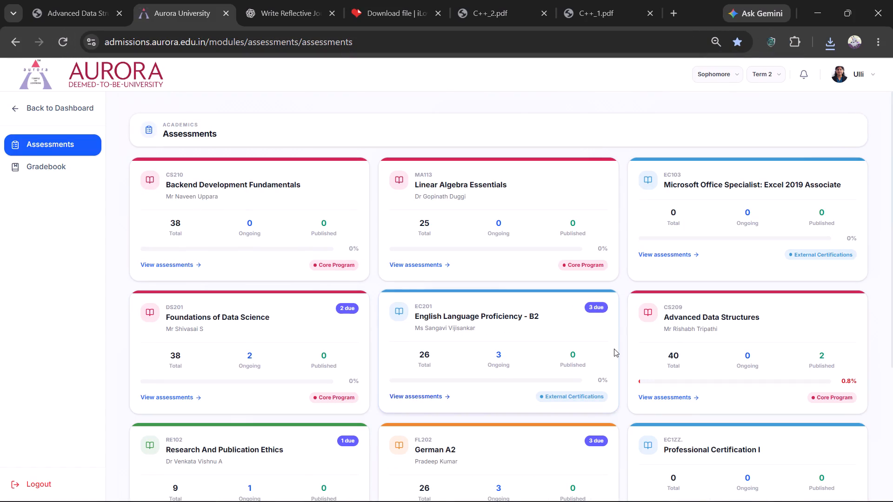
{"action": "scroll", "coordinate": [614, 349], "scroll_direction": "down", "scroll_amount": 7}
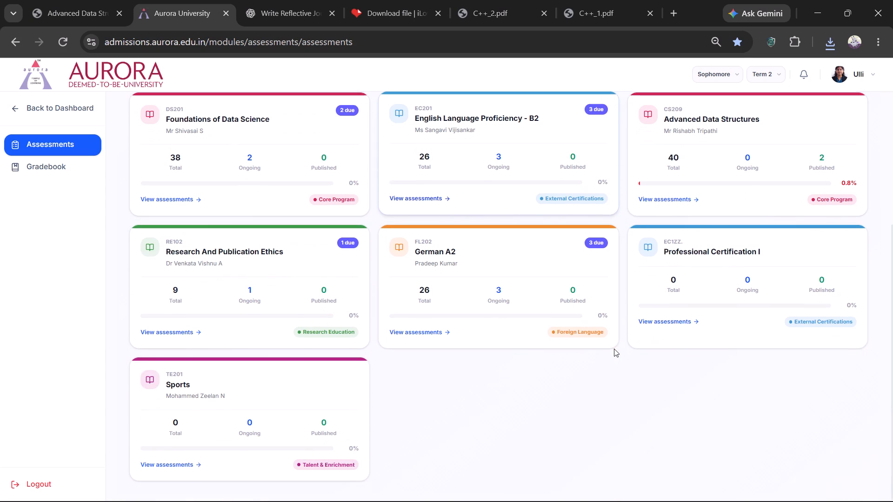
{"action": "scroll", "coordinate": [614, 349], "scroll_direction": "up", "scroll_amount": 11}
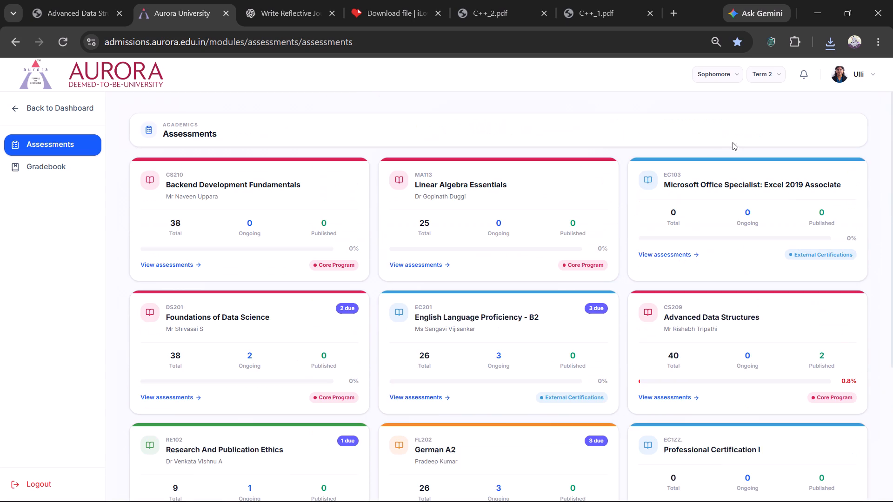
Close the Aurora and Canva Chrome windows, the C++_2 Word document and the NxtWave coding practice window.
{"action": "left_click", "coordinate": [892, 2]}
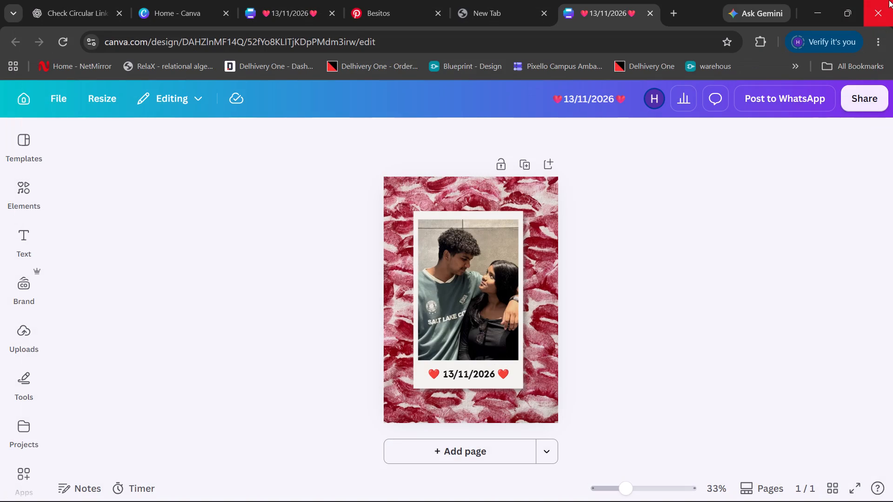
{"action": "left_click", "coordinate": [780, 270]}
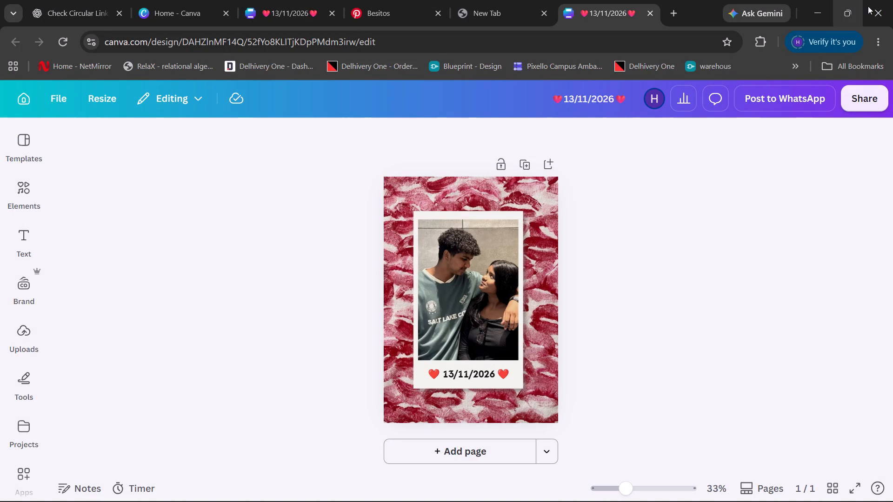
{"action": "left_click", "coordinate": [880, 6]}
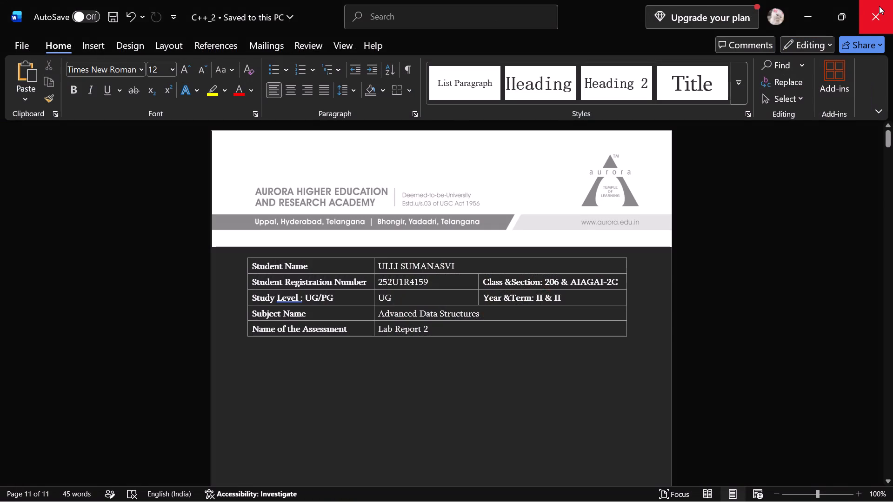
{"action": "left_click", "coordinate": [879, 6]}
{"action": "left_click", "coordinate": [879, 6]}
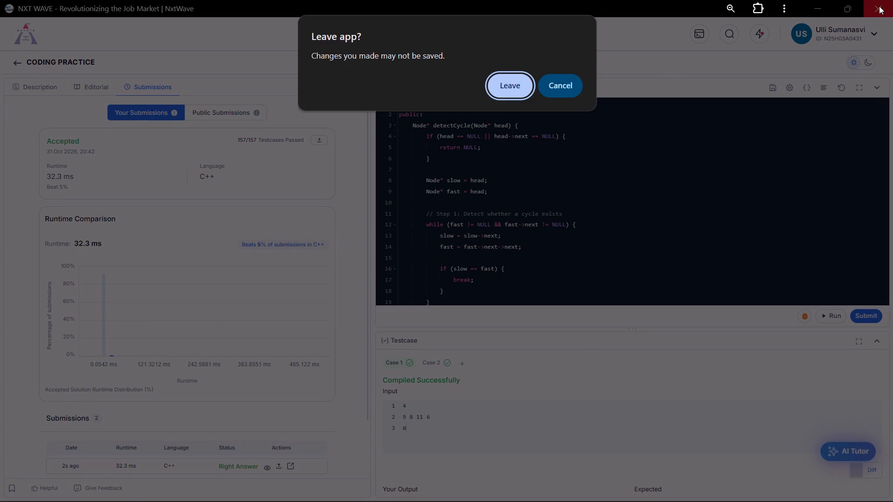
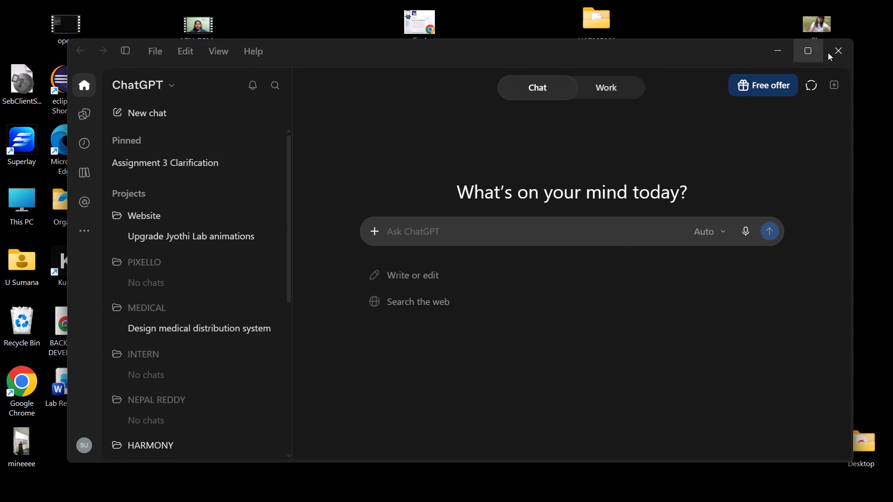
Close the ChatGPT window.
{"action": "left_click", "coordinate": [828, 52]}
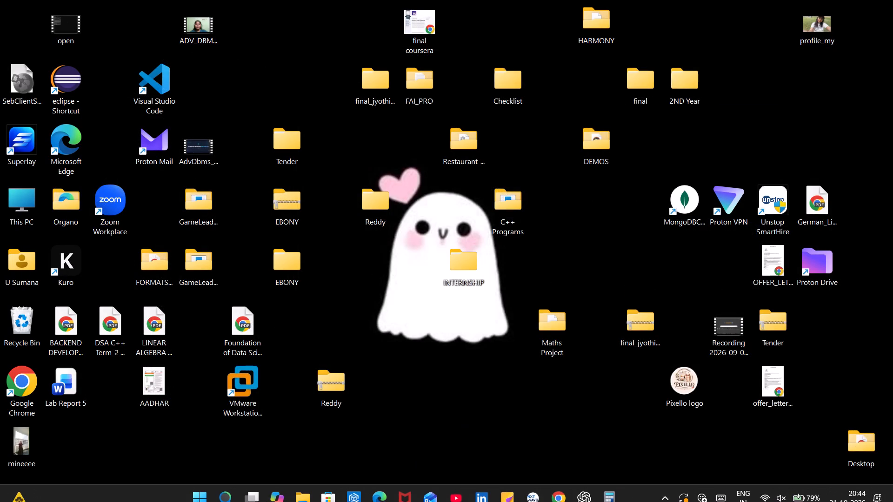
Launch the Kuro app from the recent Windows searches.
{"action": "left_click", "coordinate": [226, 481]}
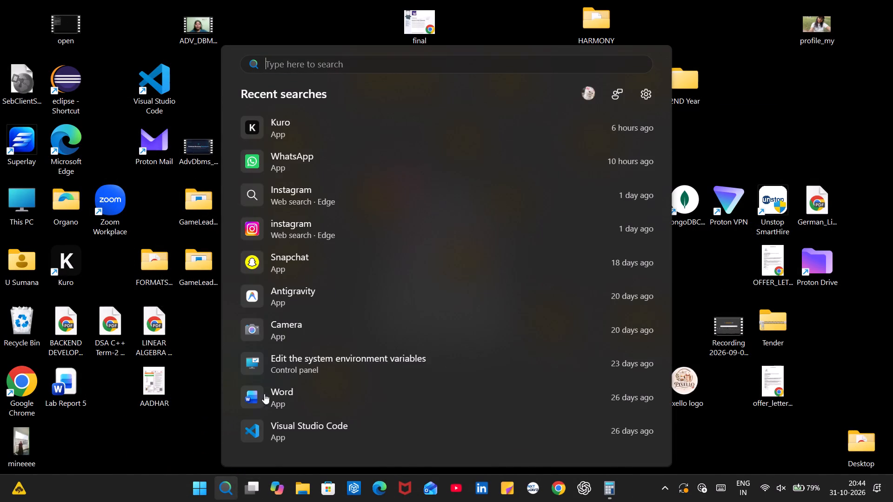
{"action": "left_click", "coordinate": [371, 136]}
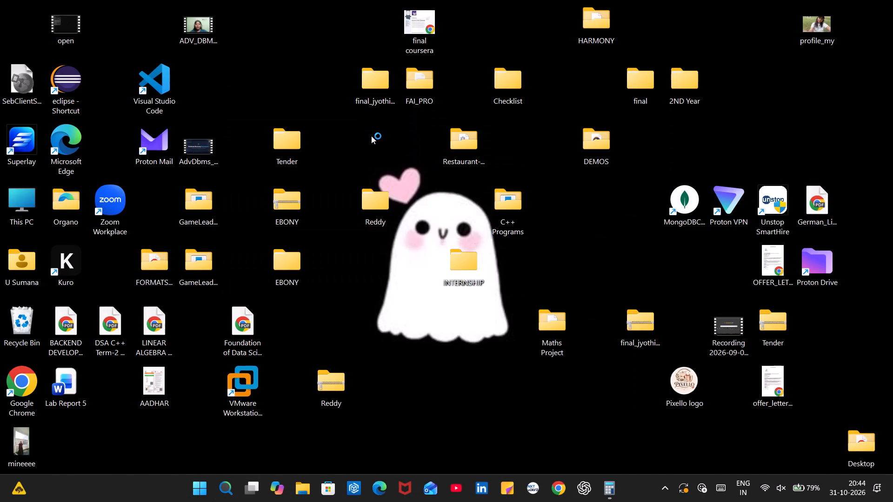